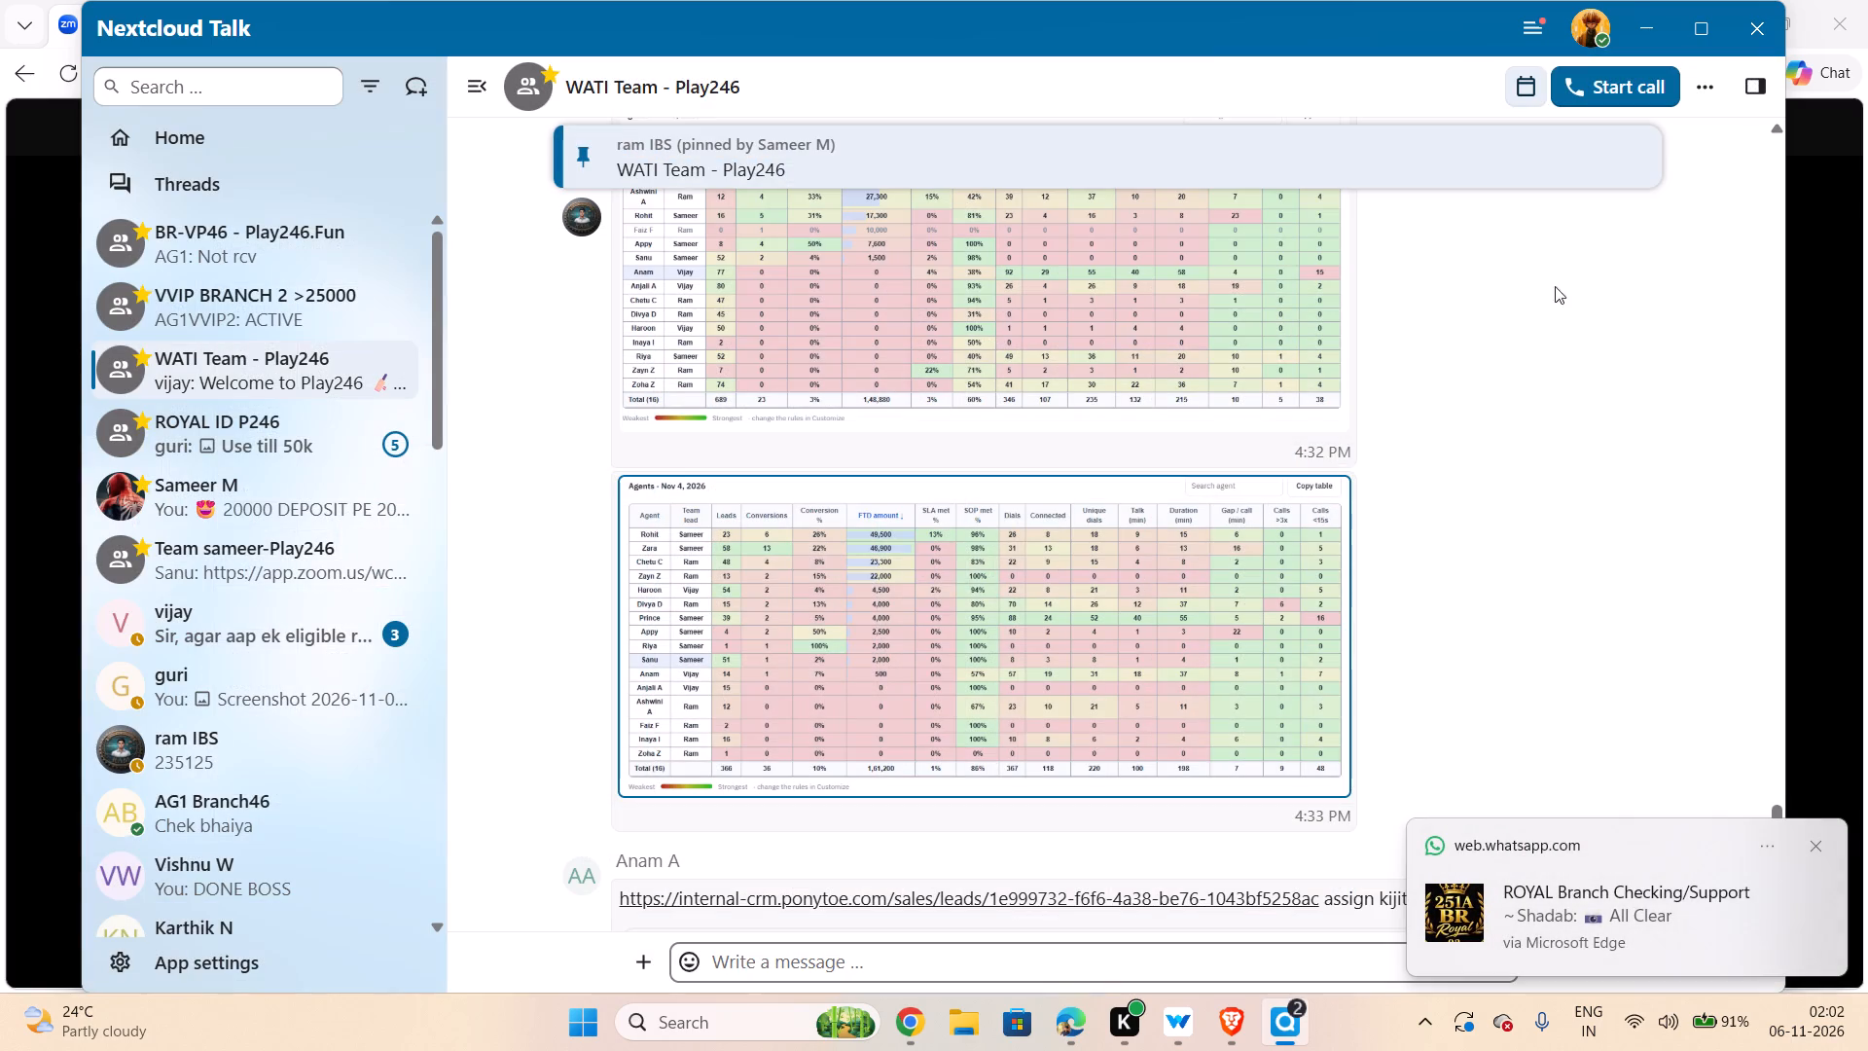
Open the ROYAL ID P246 group chat and read its unread messages through to the most recent one.
left_click(251, 445)
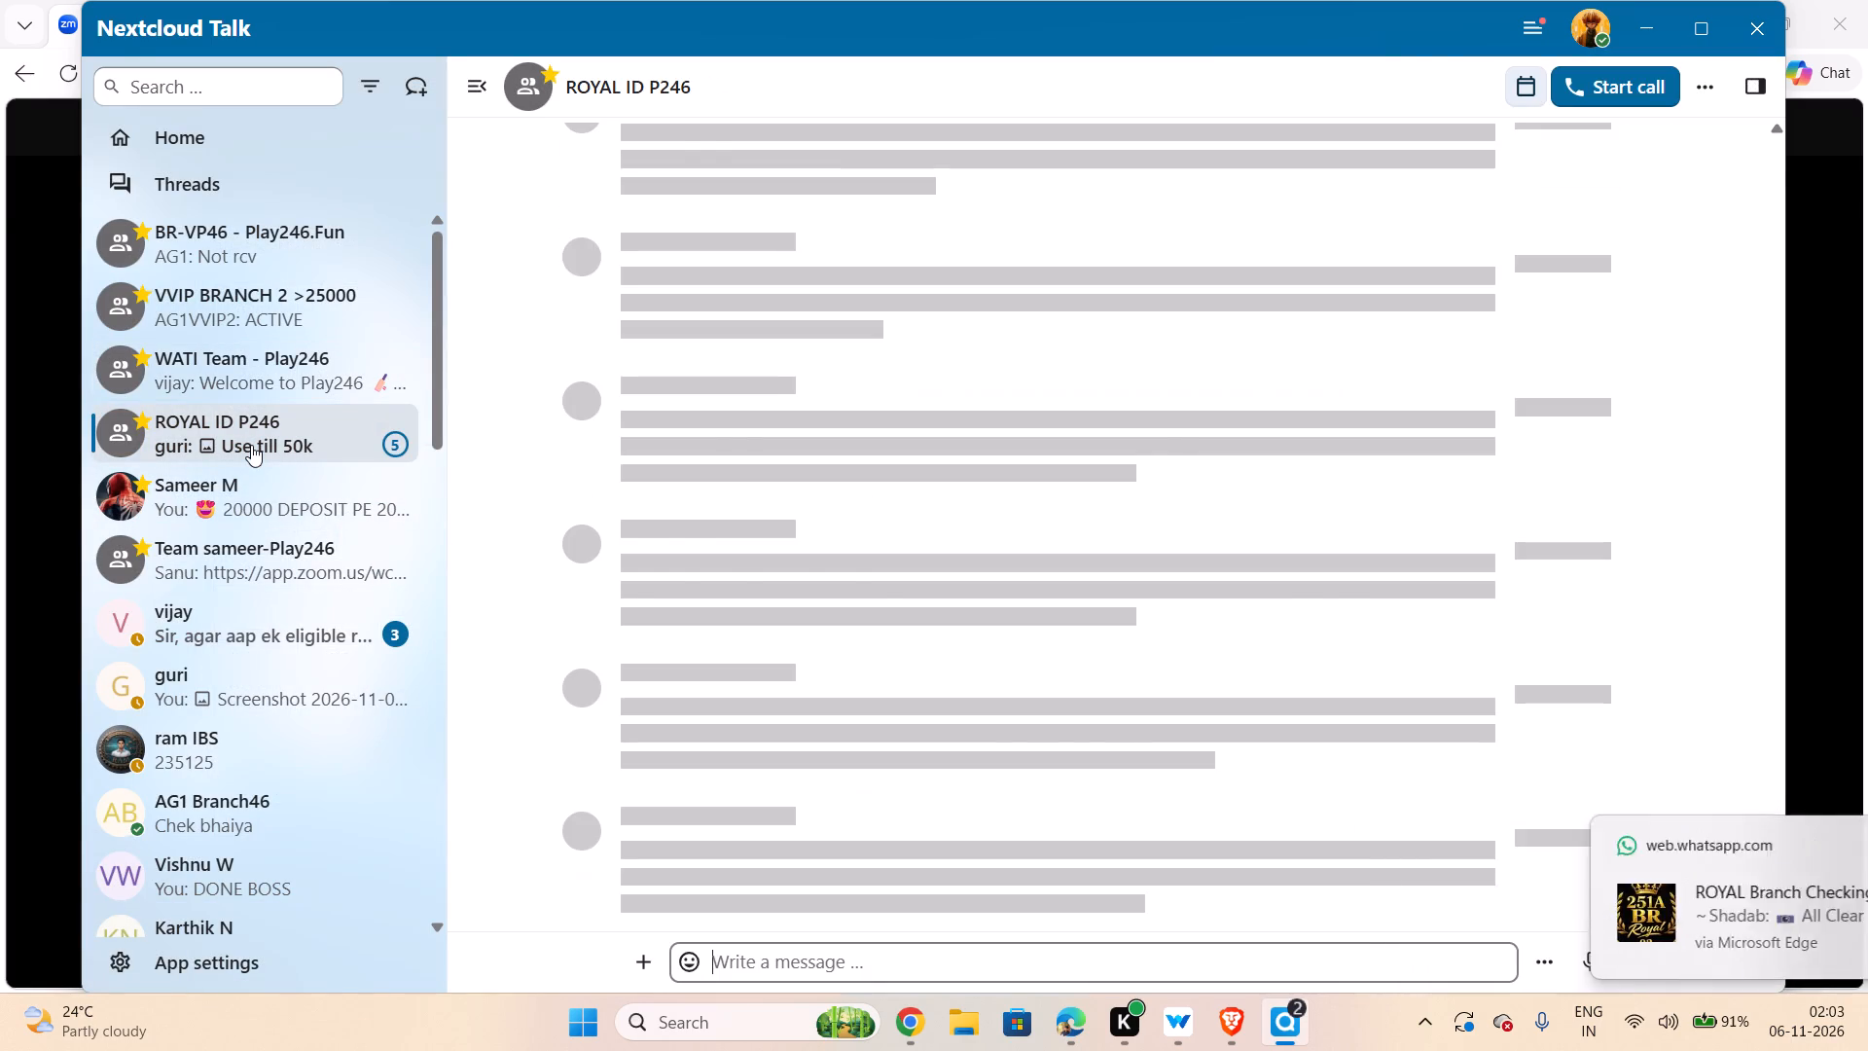
scroll(919, 556, "down", 2)
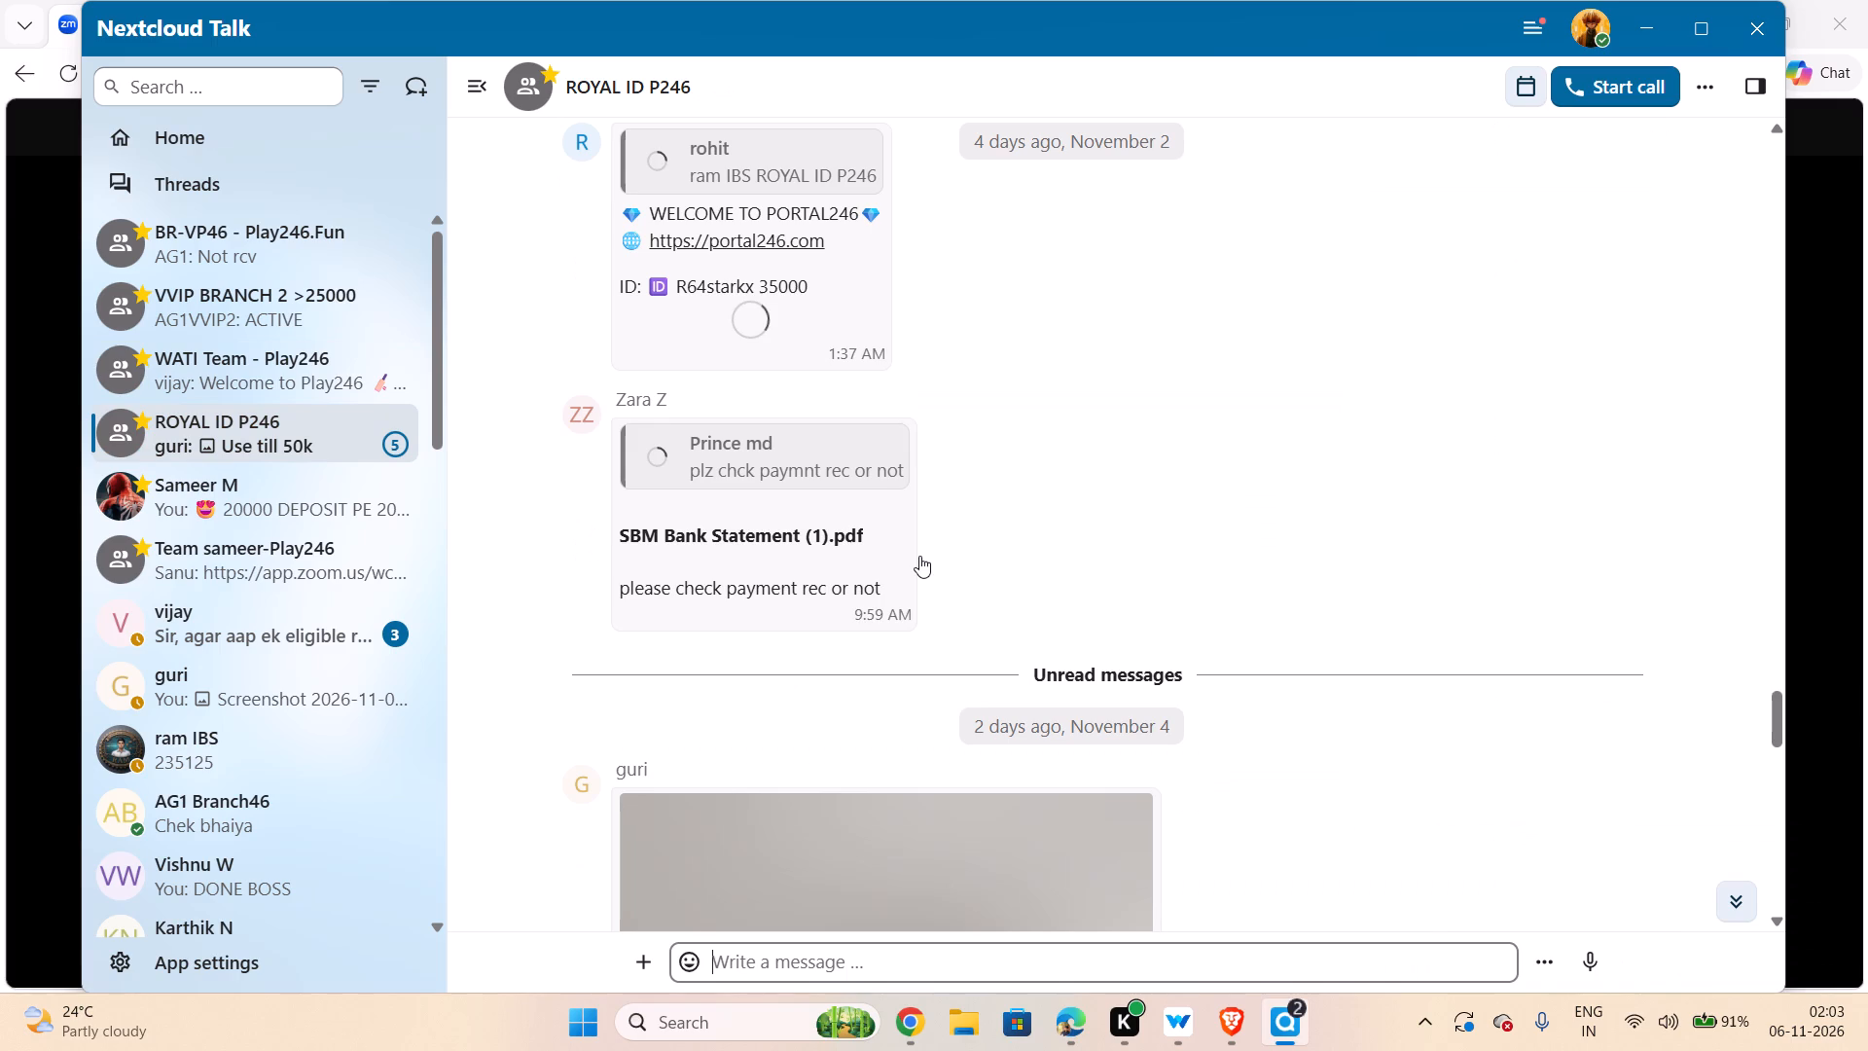
scroll(919, 556, "down", 11)
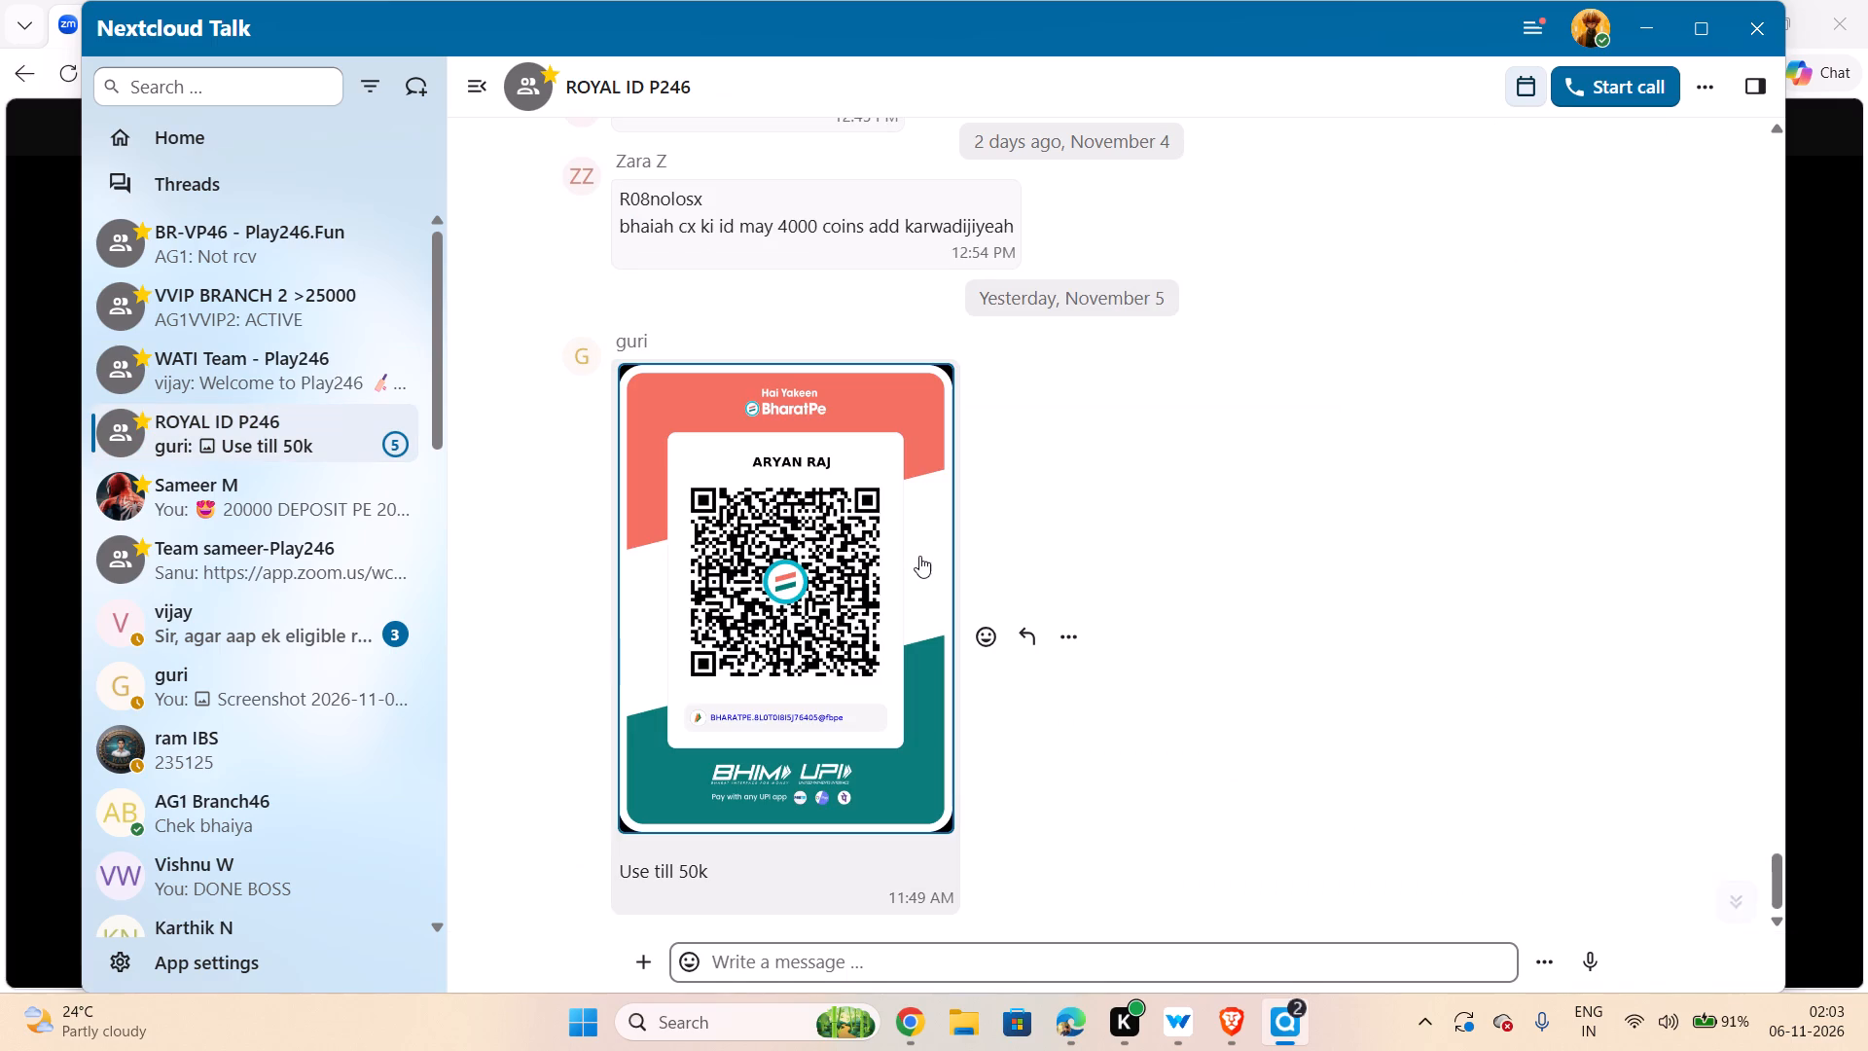
scroll(919, 556, "down", 3)
scroll(914, 645, "down", 1)
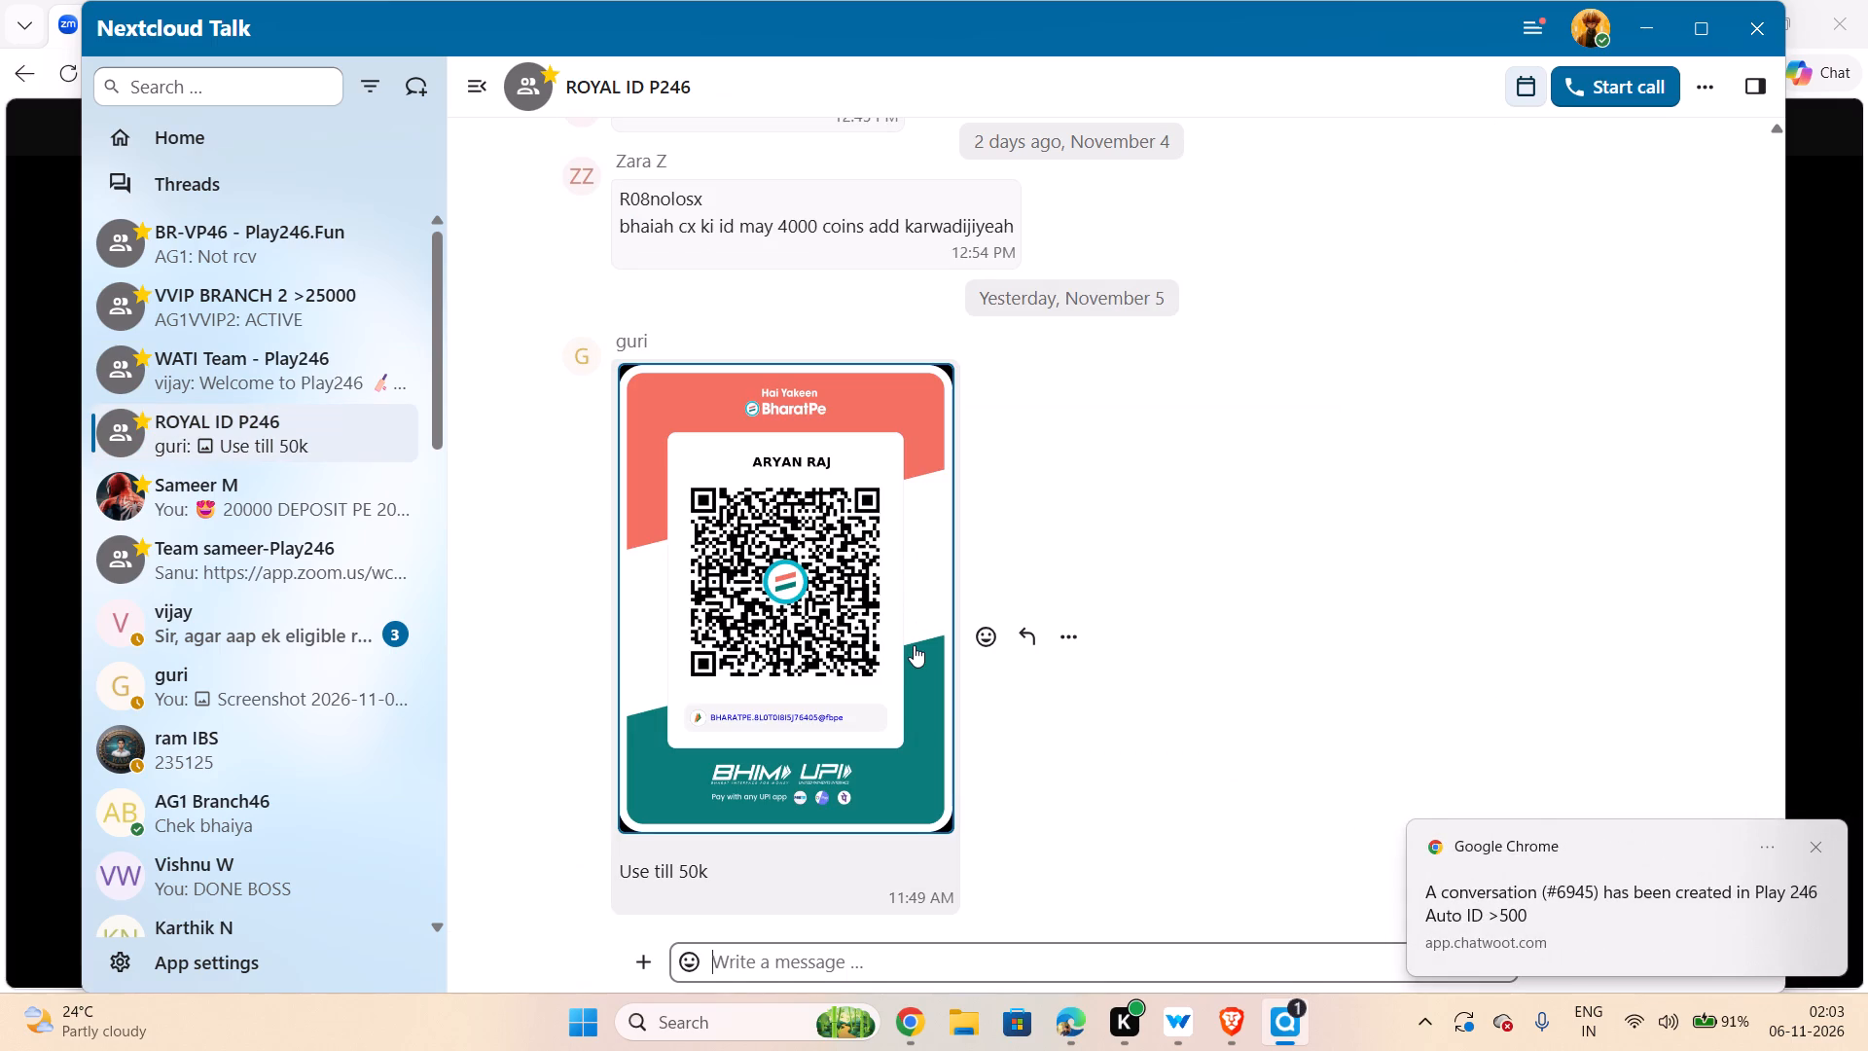
scroll(914, 645, "down", 1)
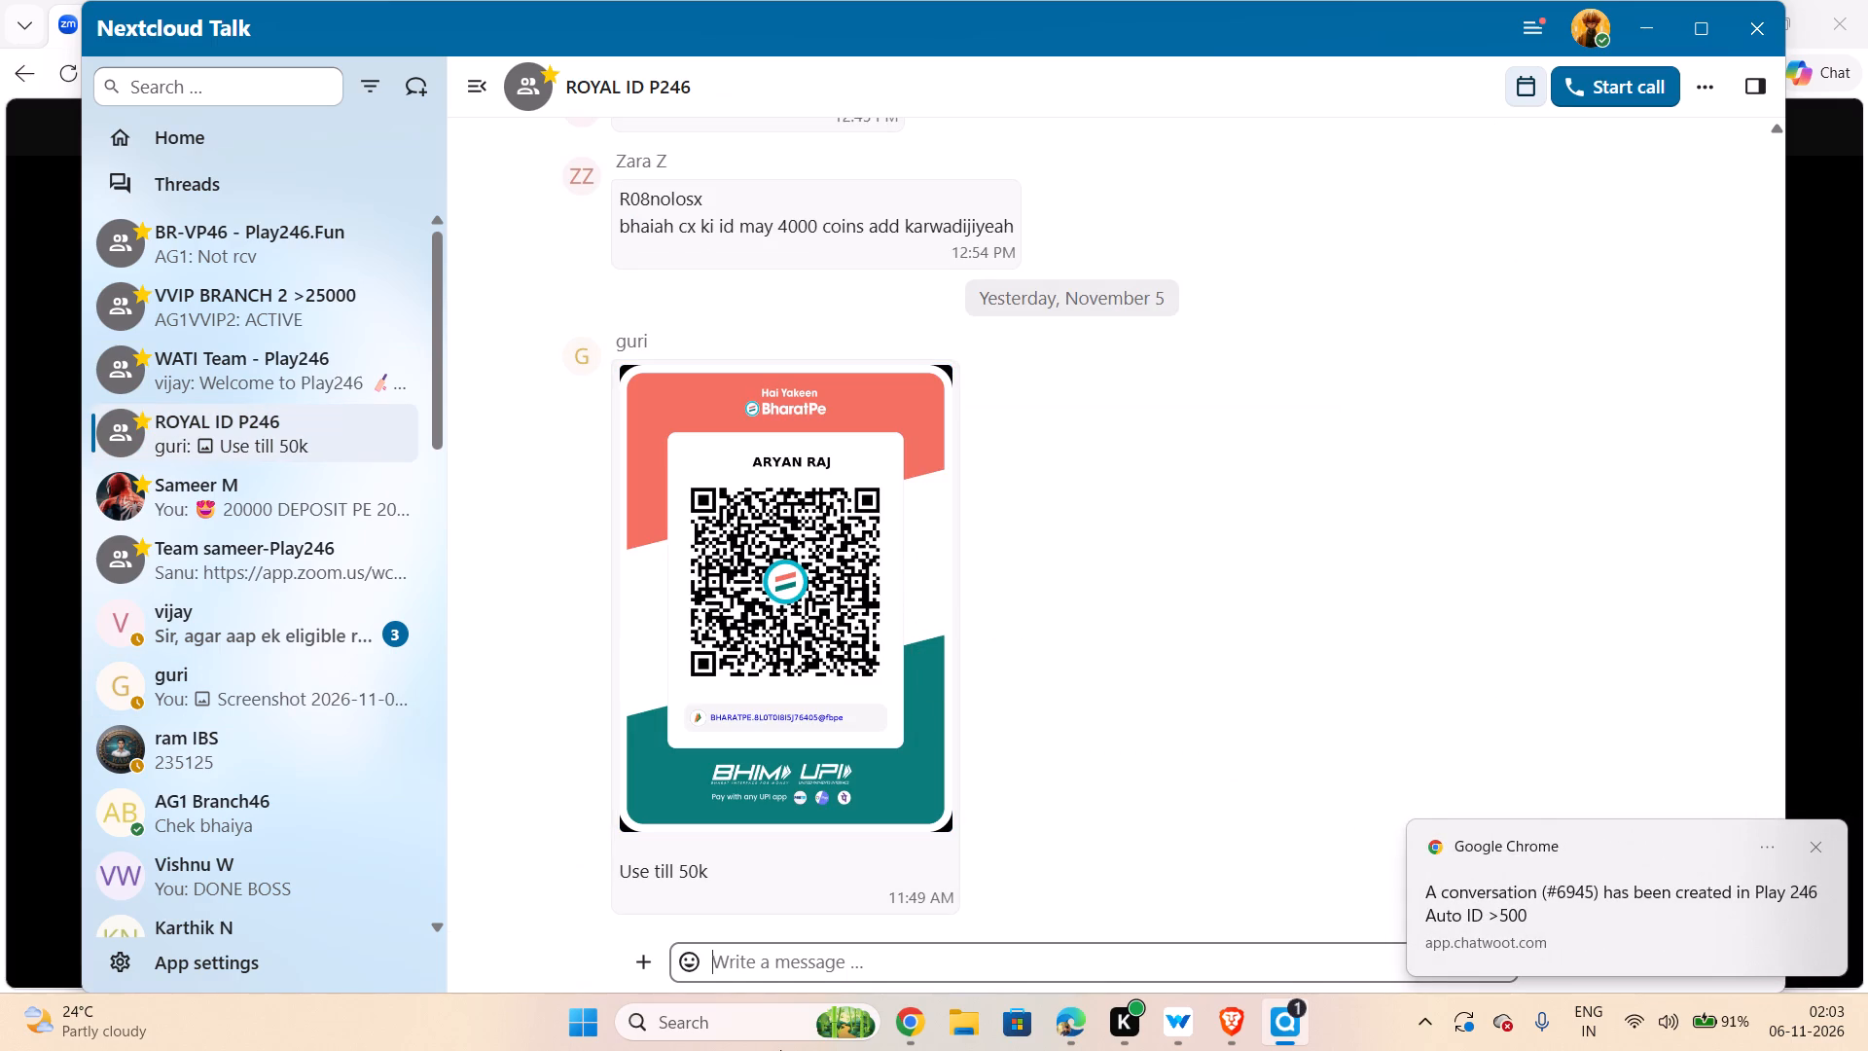
Switch to Chatwoot in Google Chrome and review the latest messages in open conversation #6940.
left_click(907, 1027)
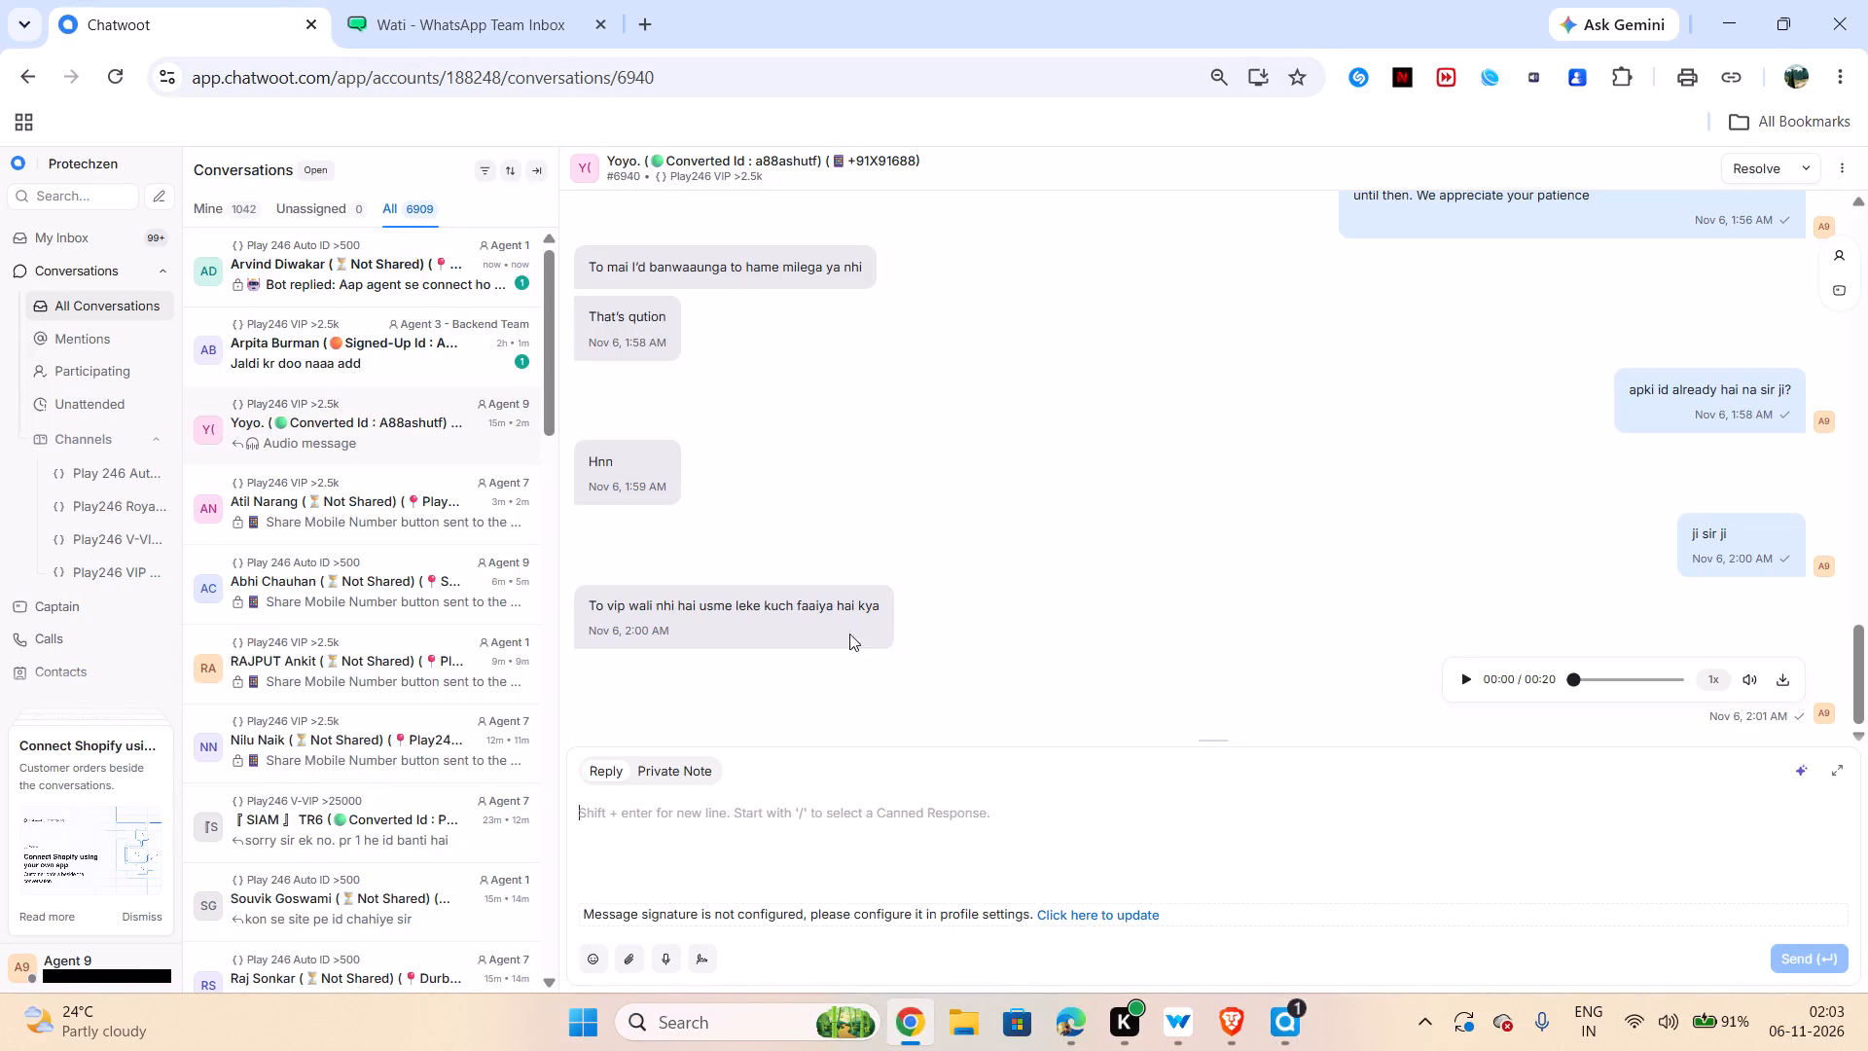
scroll(829, 586, "down", 1)
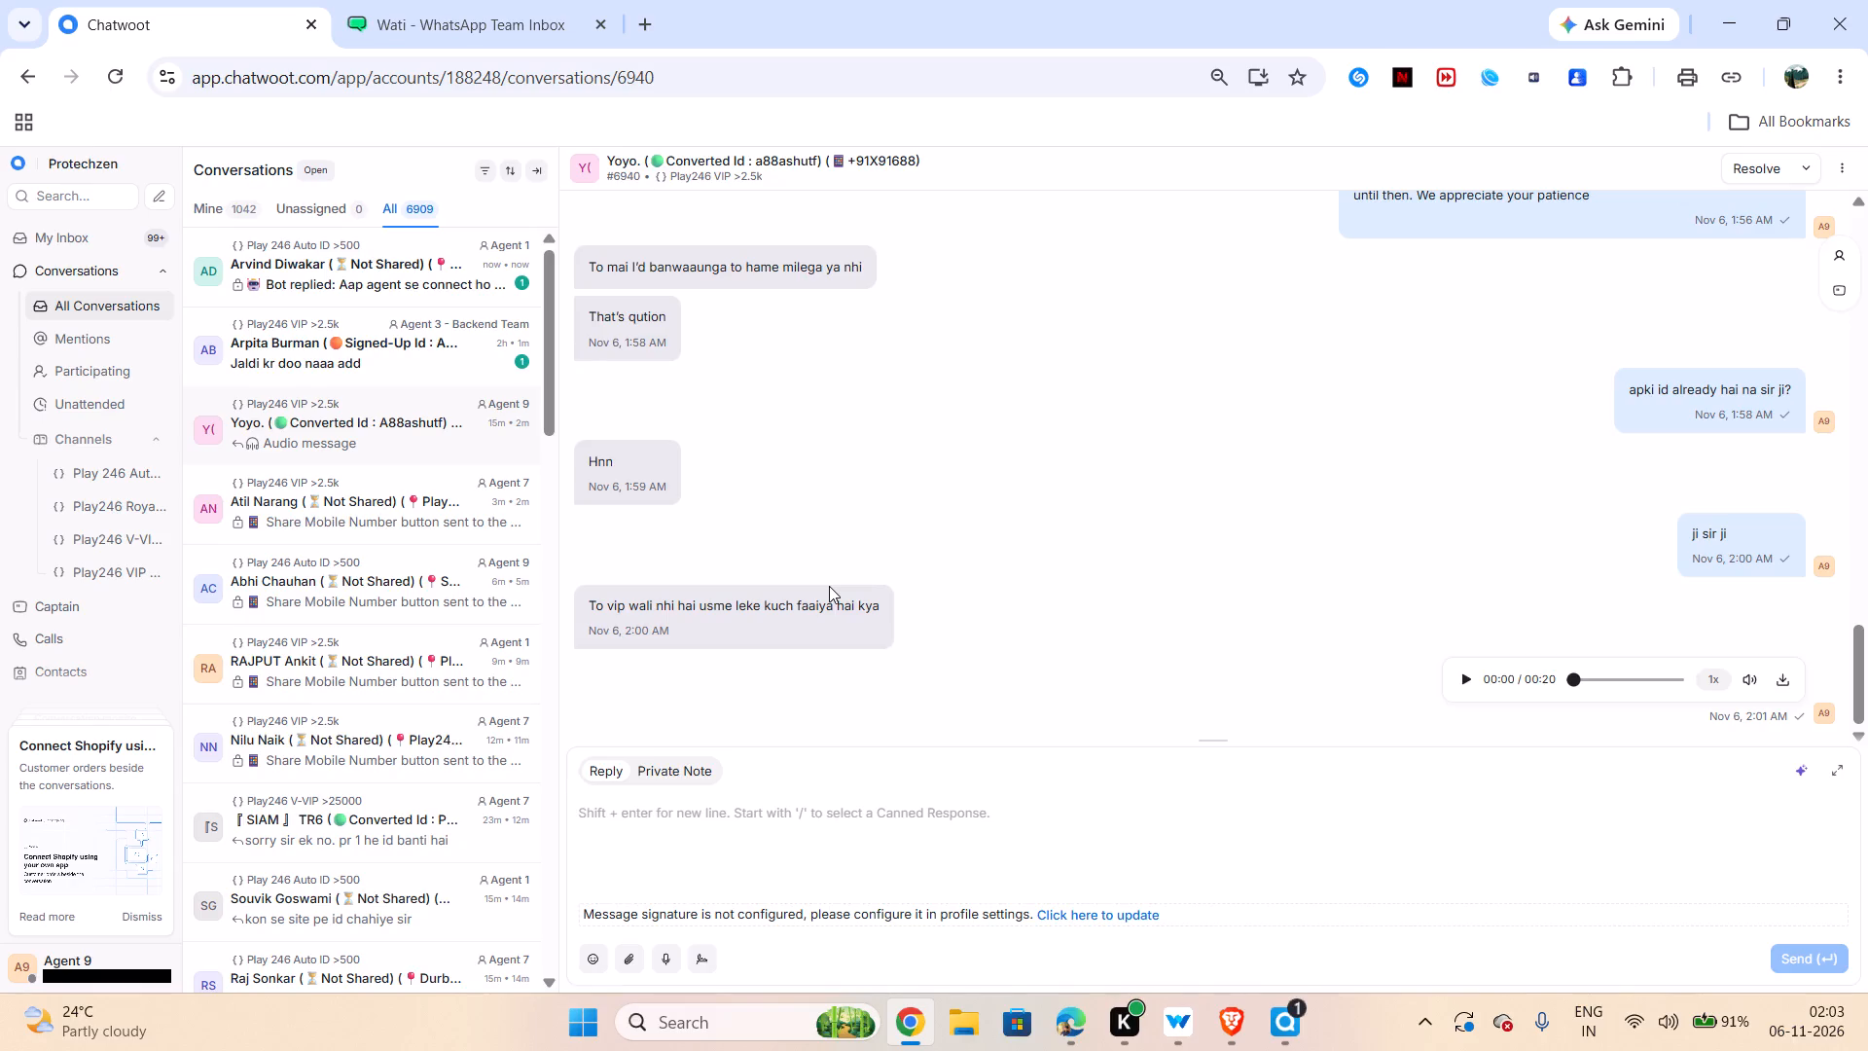
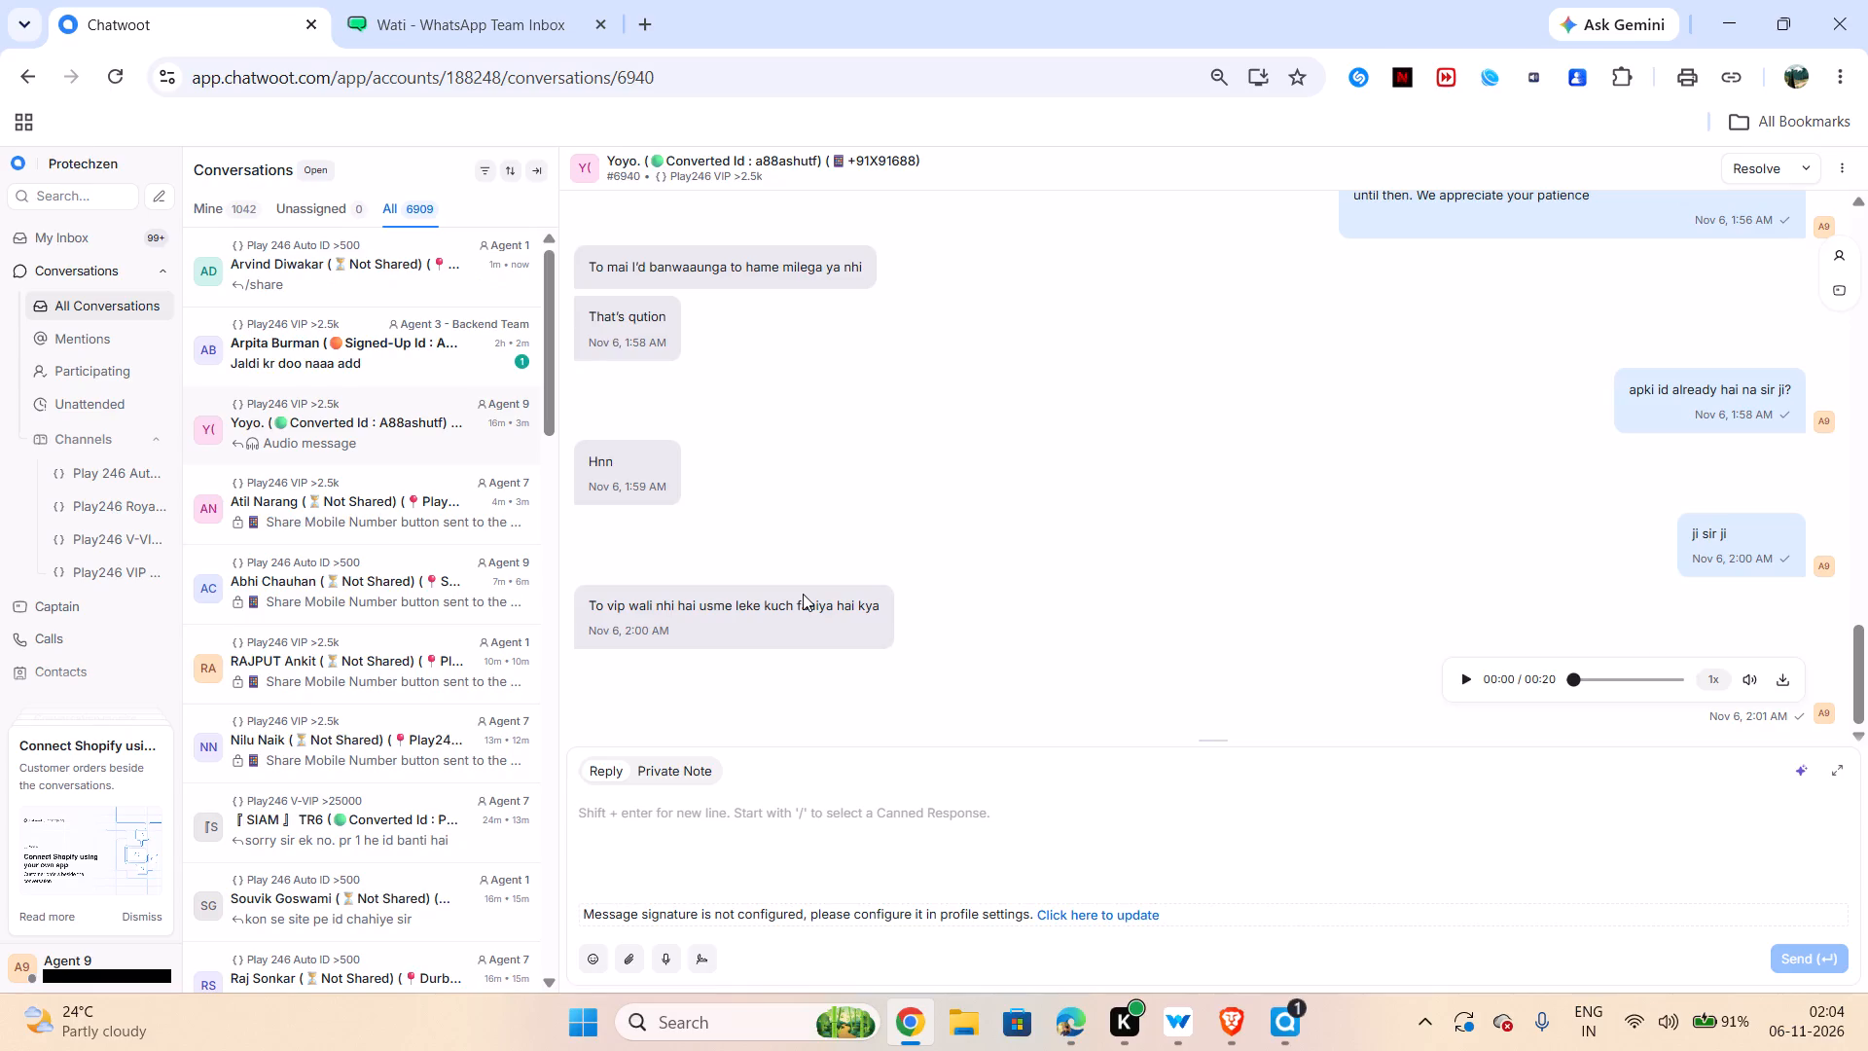
Open conversation #6941 from the Play246 VIP >2.5k inbox, assigned to Agent 7, to check its latest messages.
left_click(470, 735)
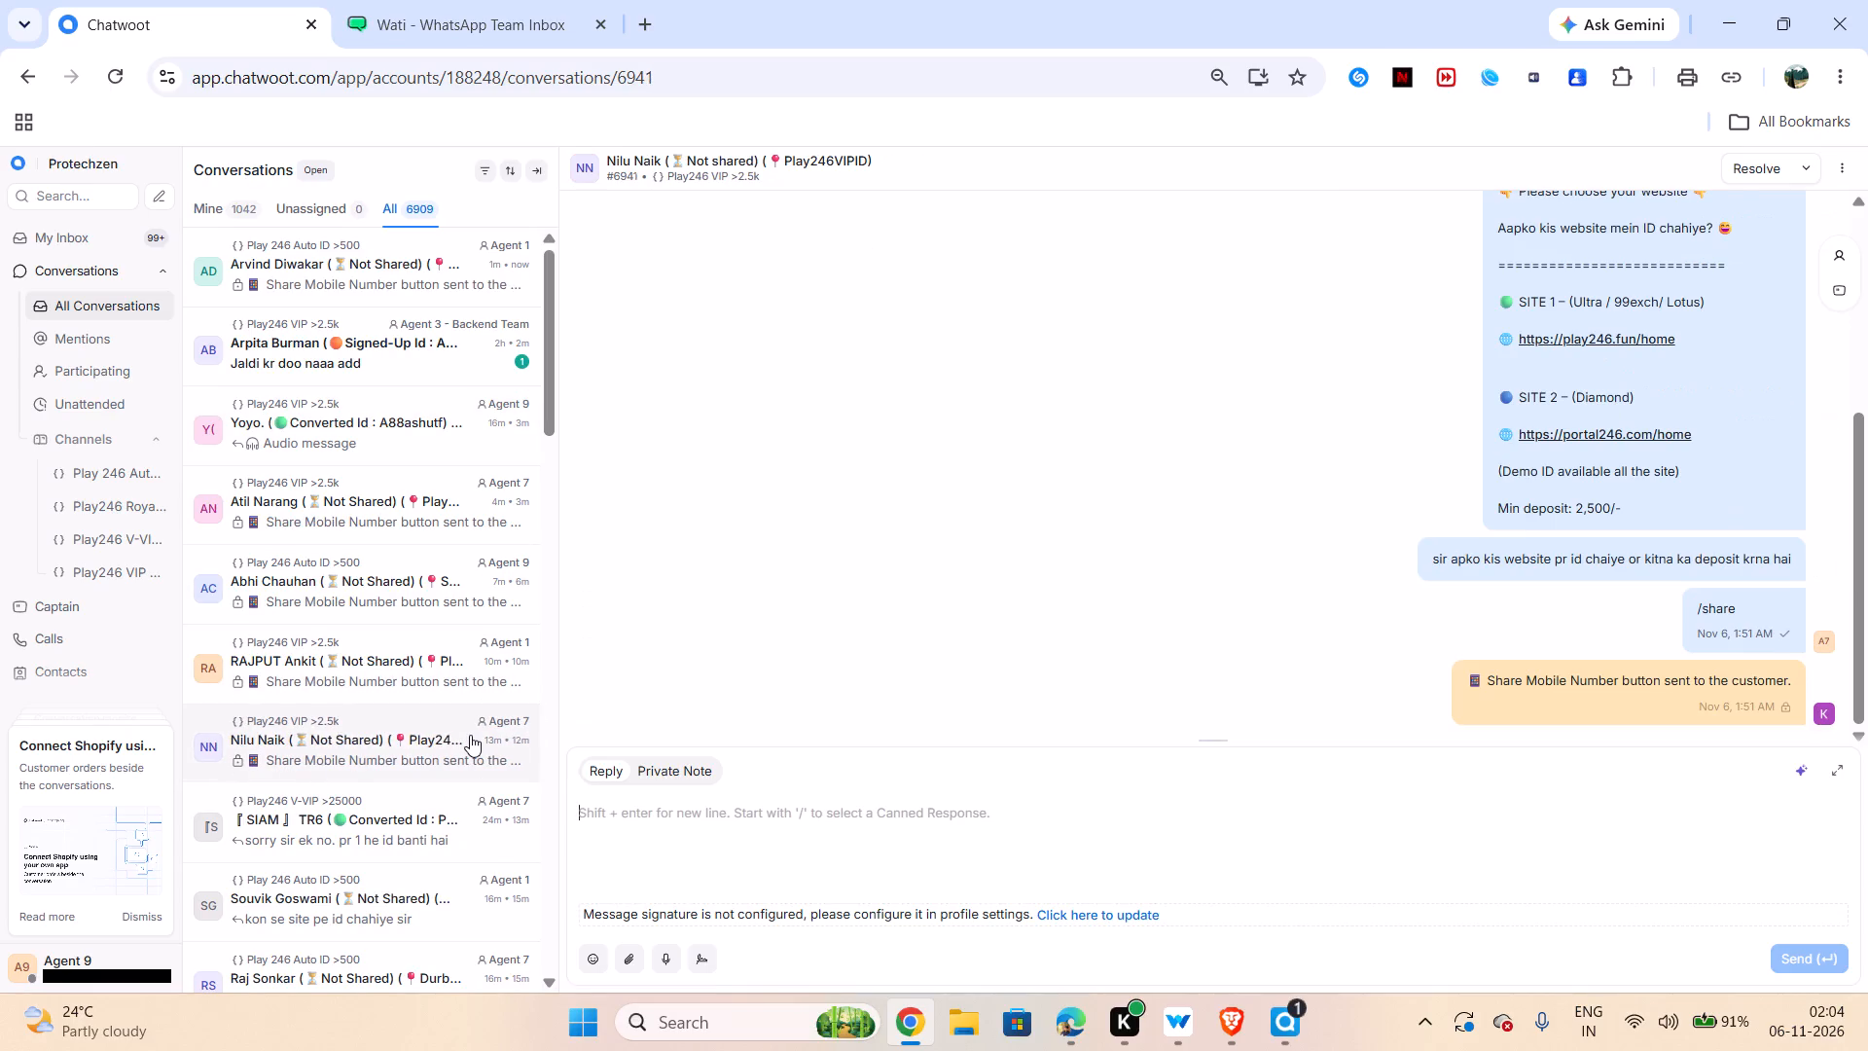
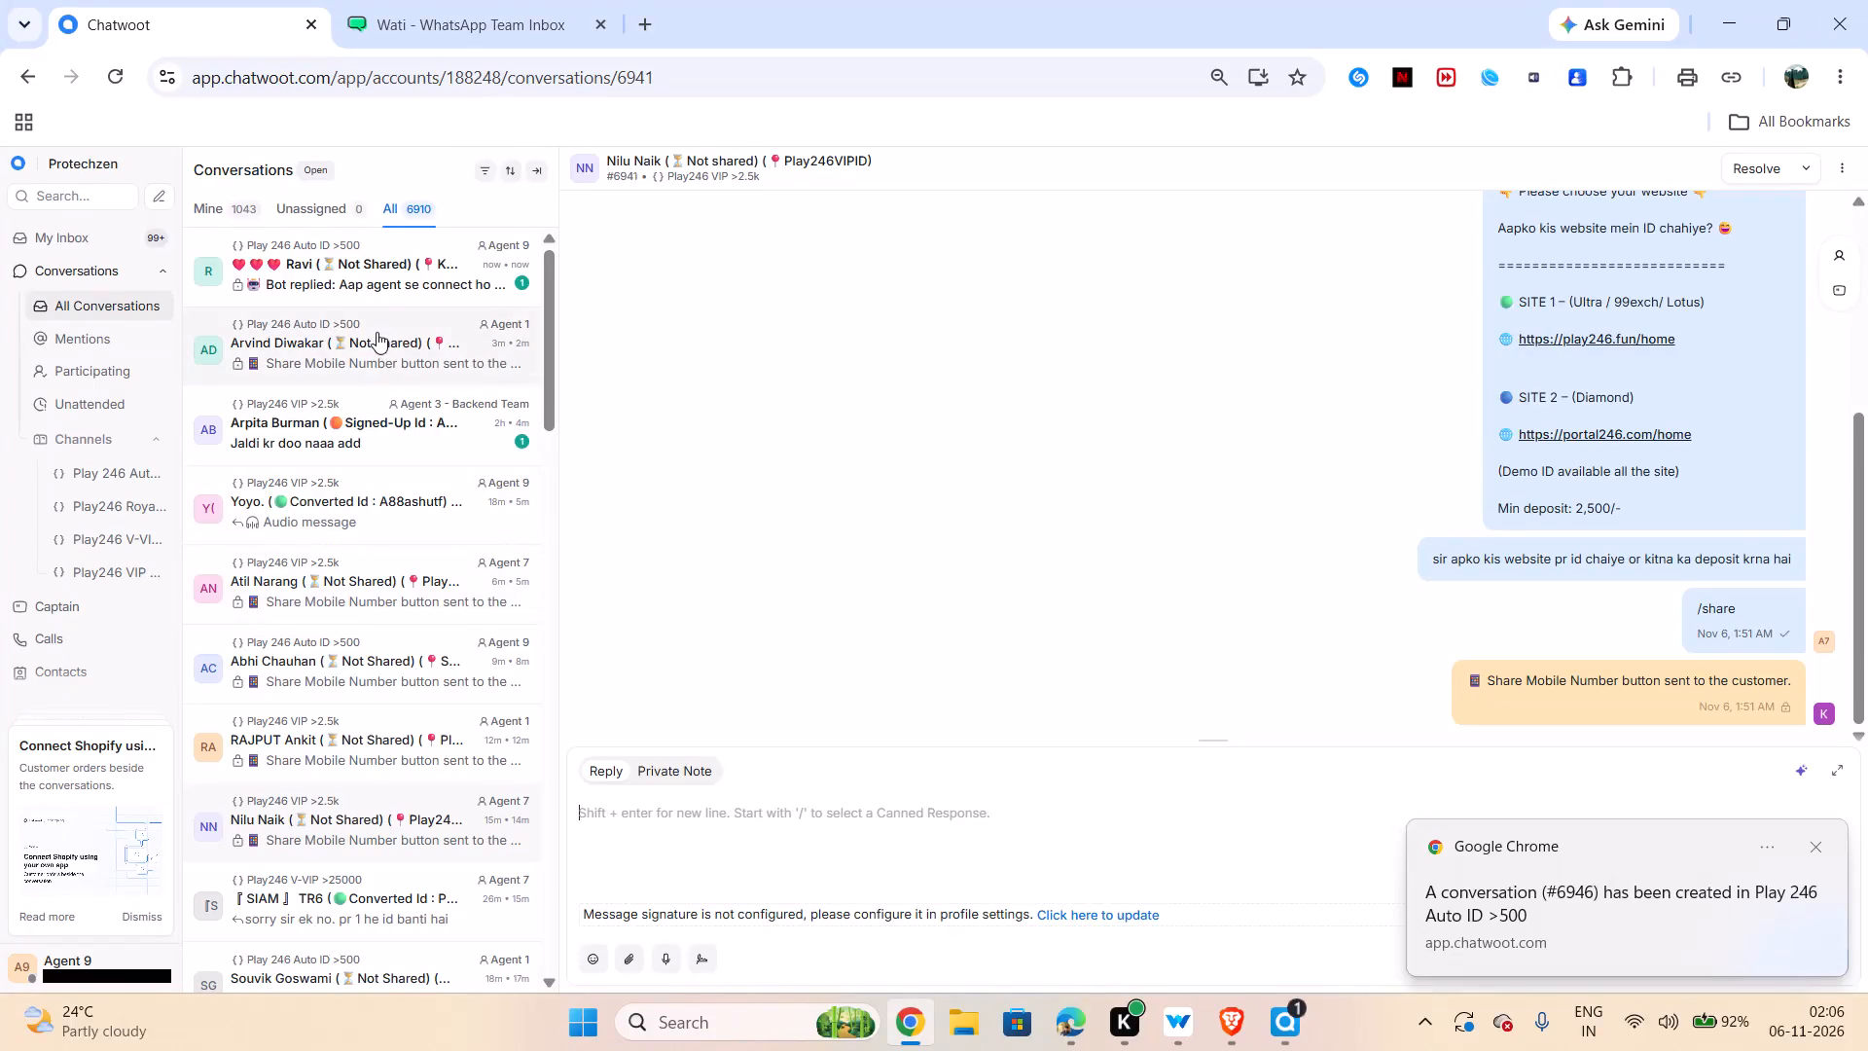
Open the new conversation #6946 from the Play 246 Auto ID >500 inbox and send the "Welcome Msg Auto" canned response.
left_click(401, 239)
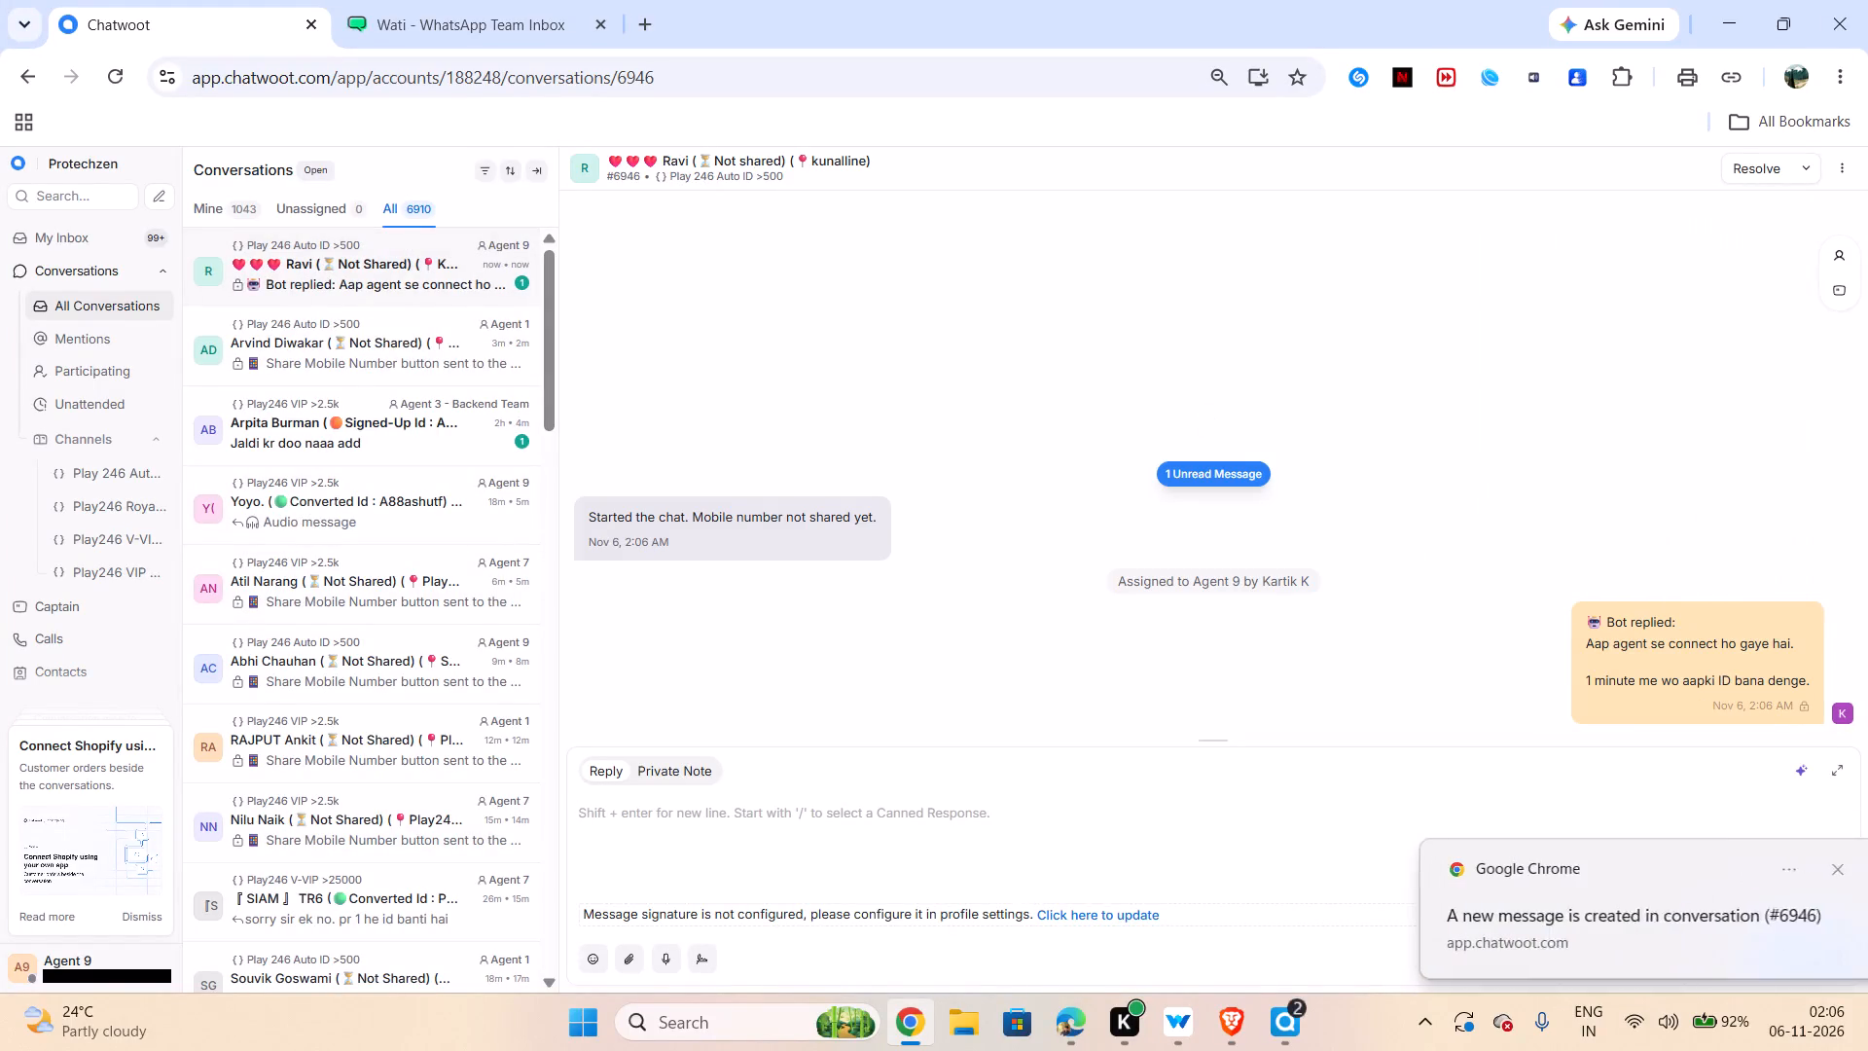
left_click(913, 842)
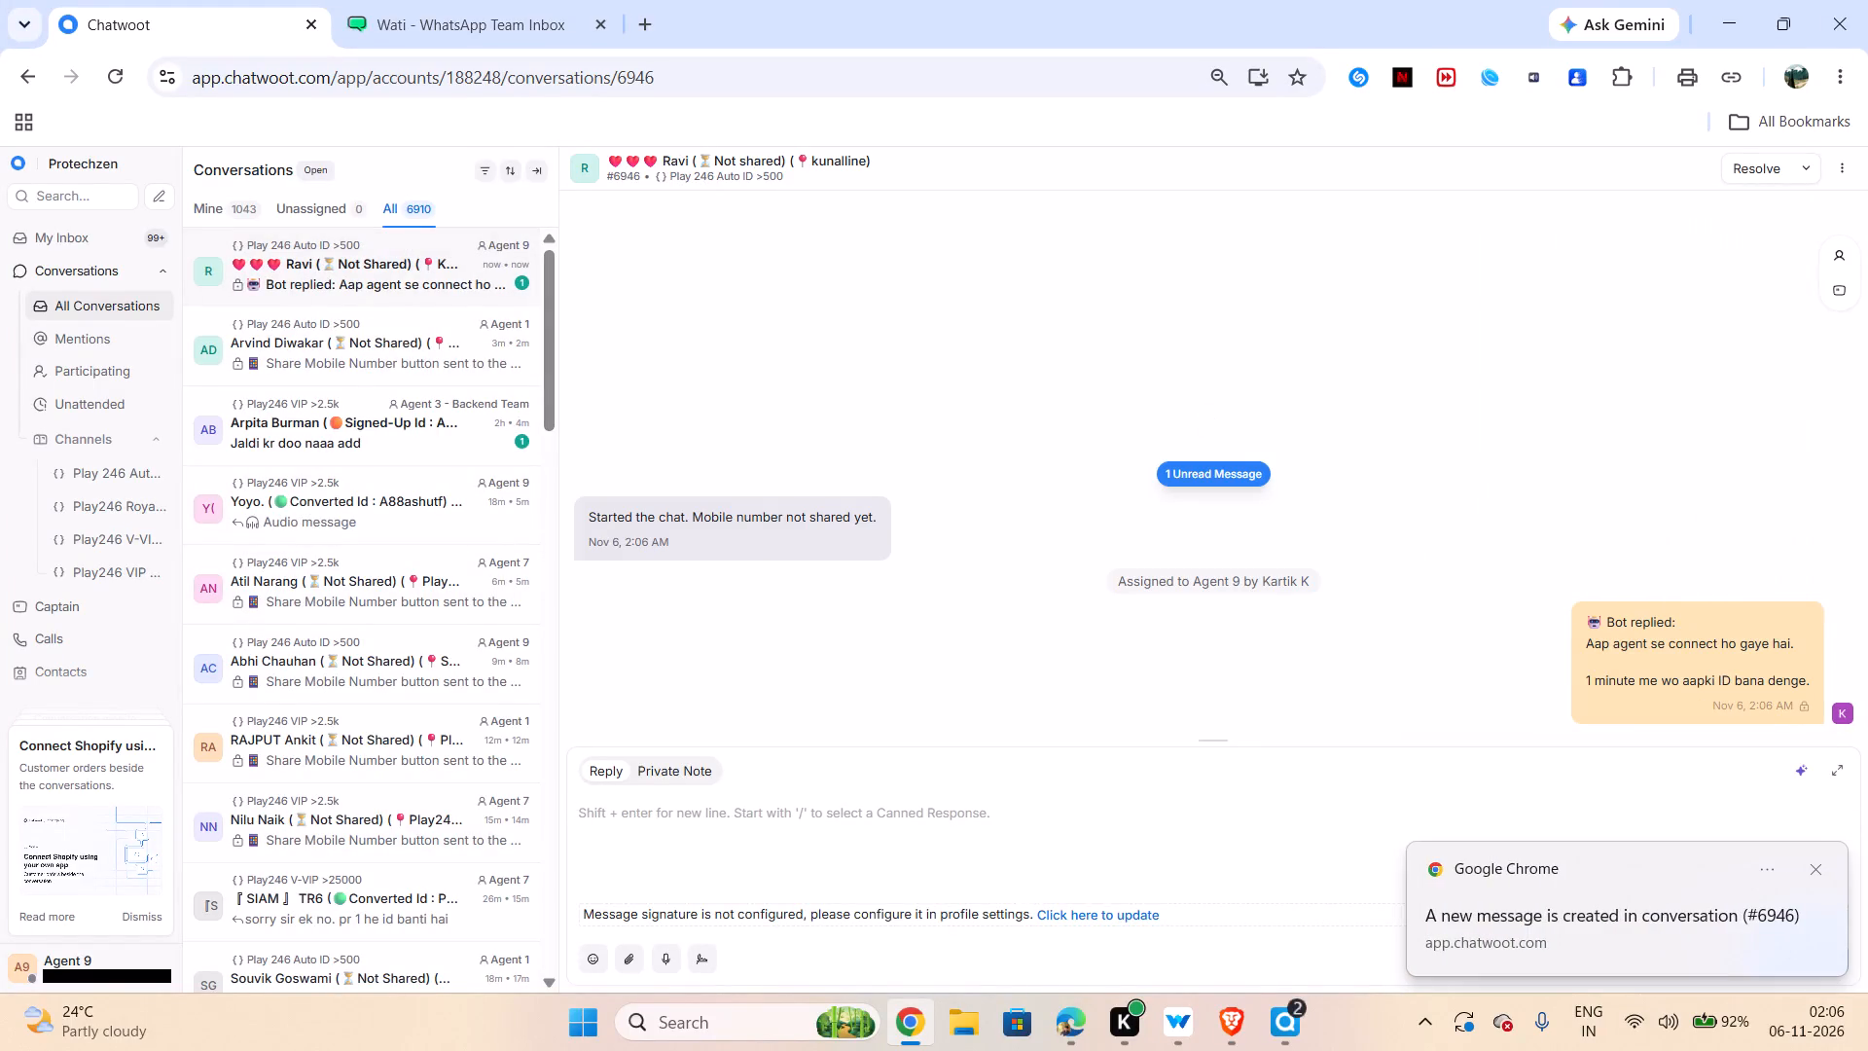
type("/a")
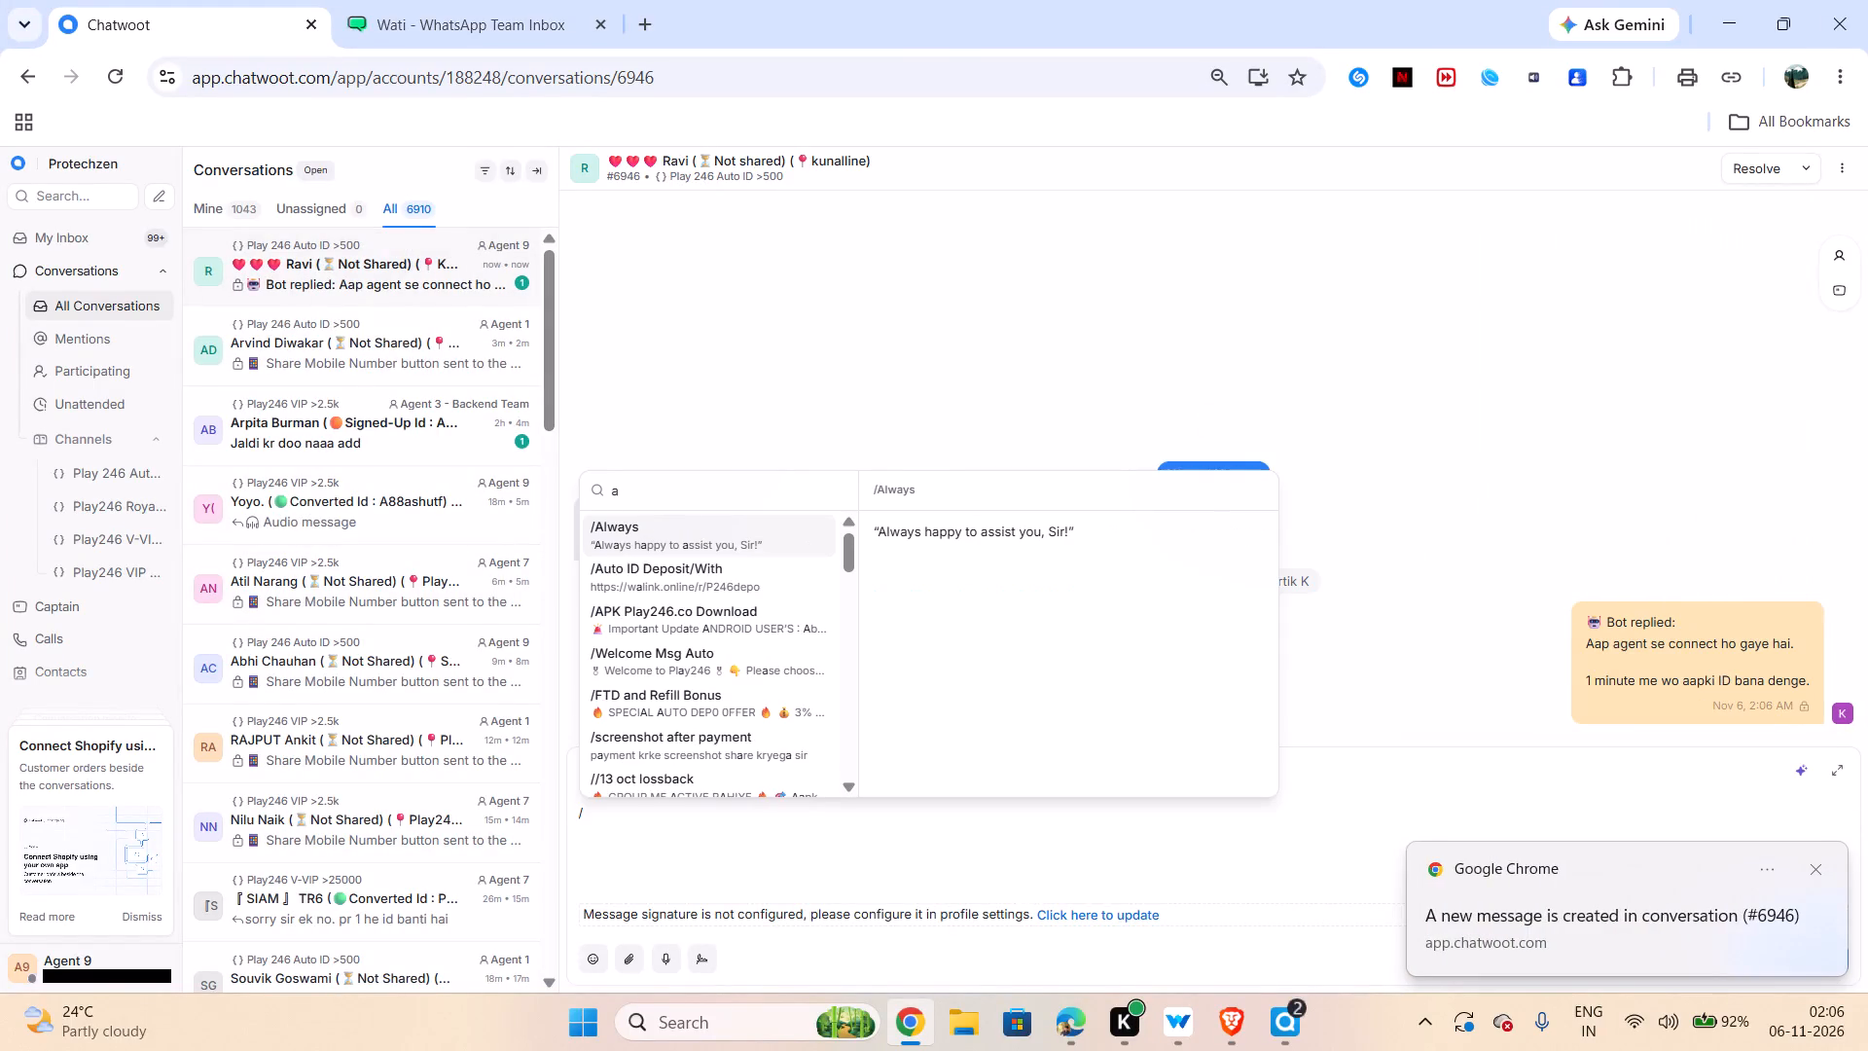
type("utoo")
key("BackSpace")
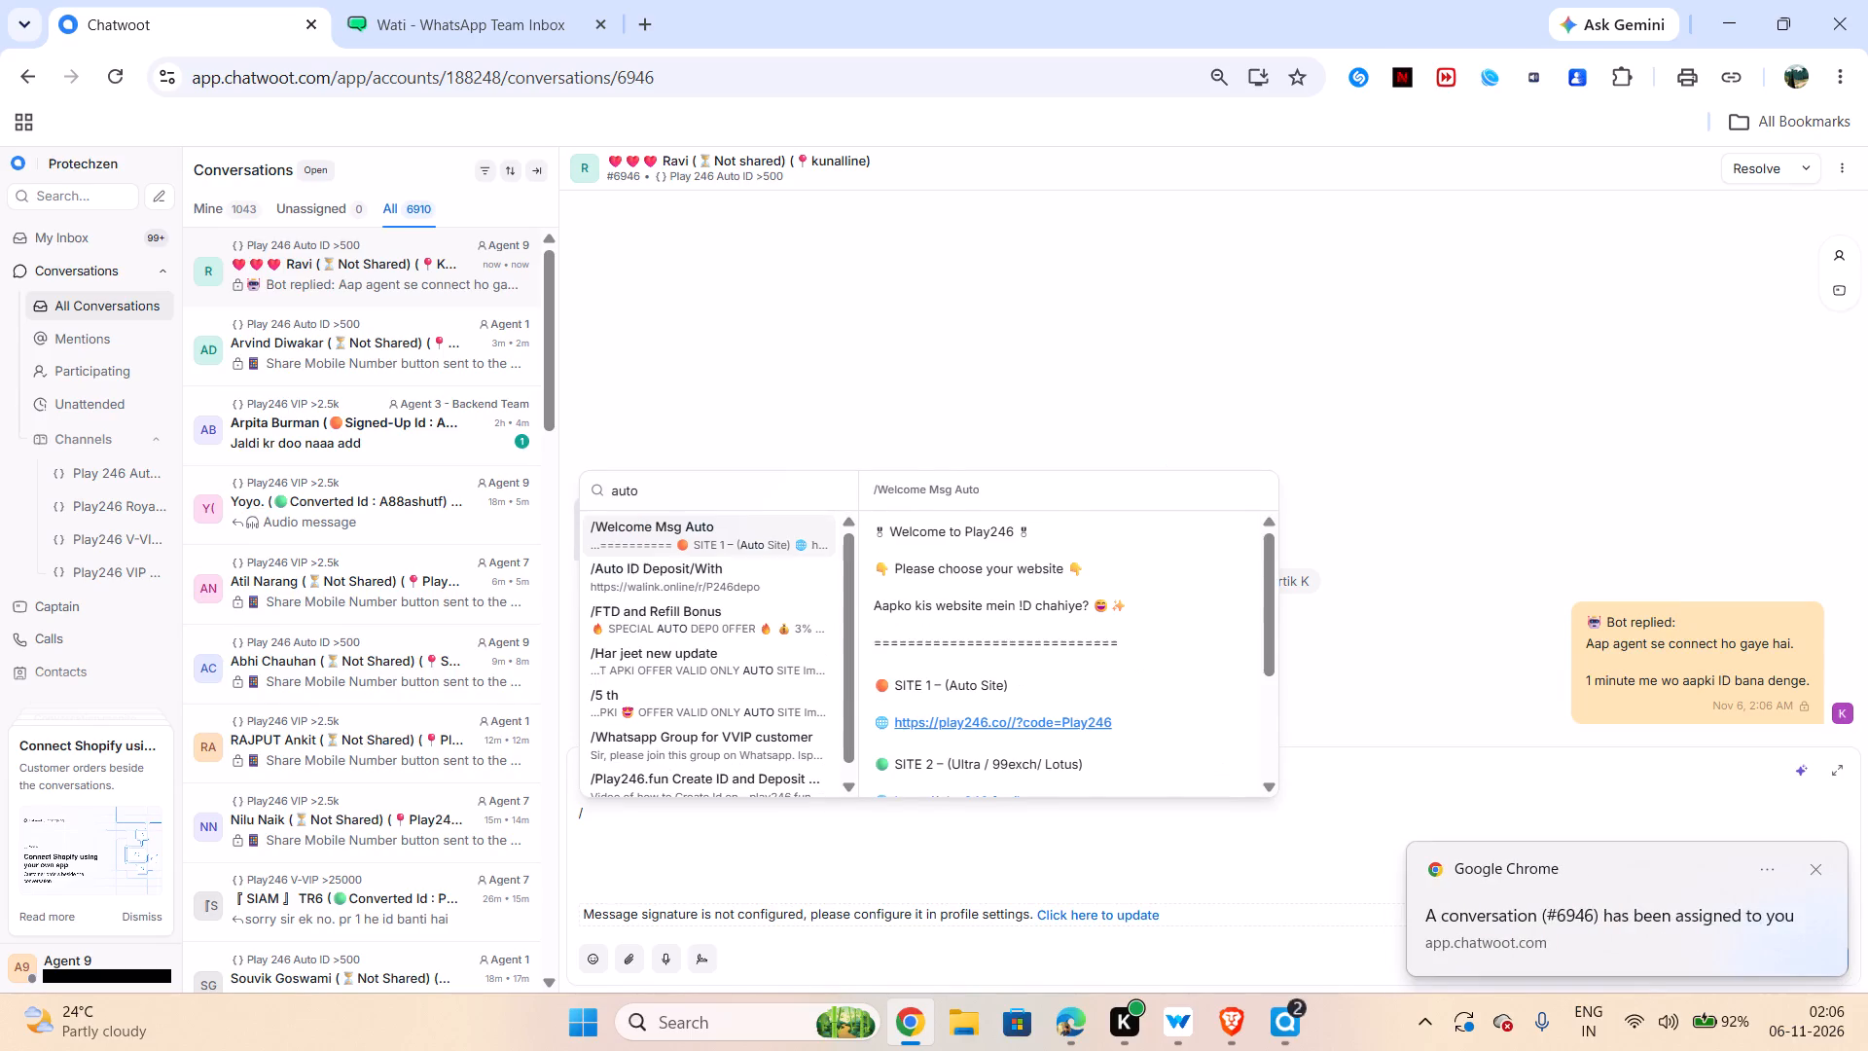
key("Return")
key("Return")
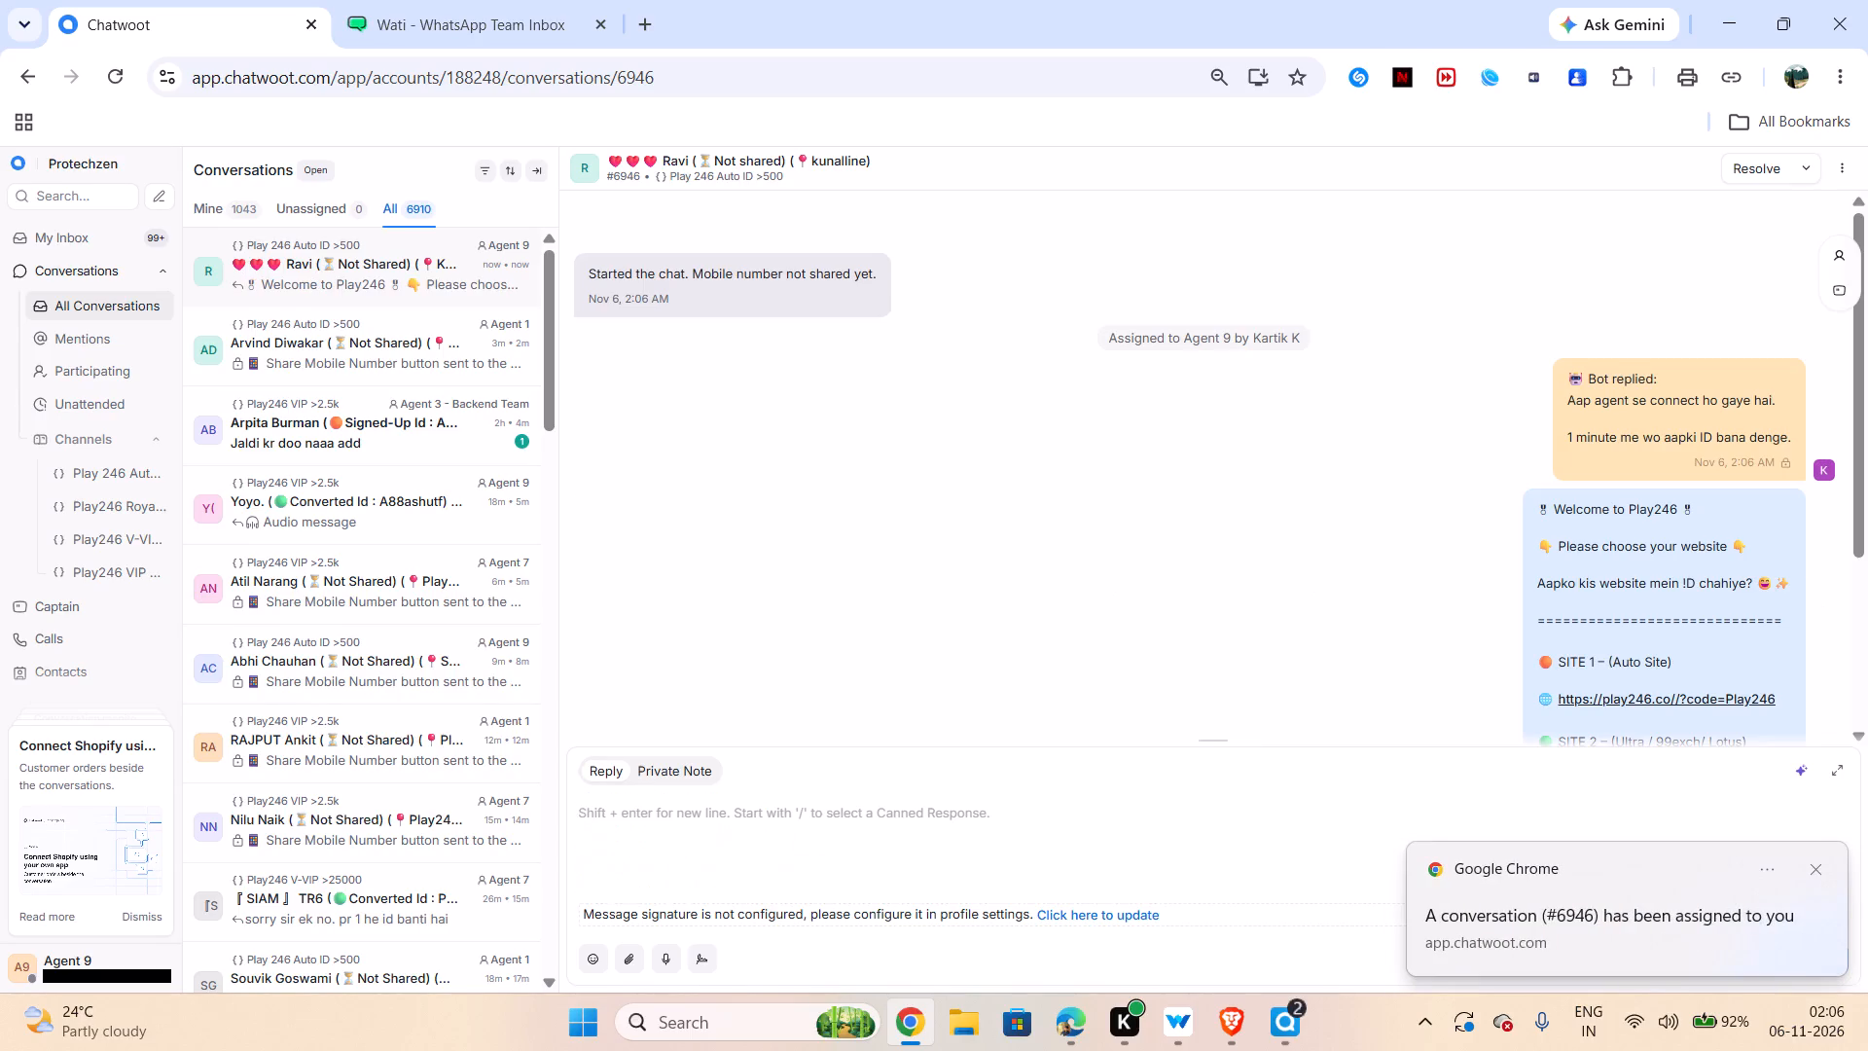
Send the customer the reply "sir ji apko konsi site par id banani hai?".
type("sir ji aok")
key("BackSpace")
key("BackSpace")
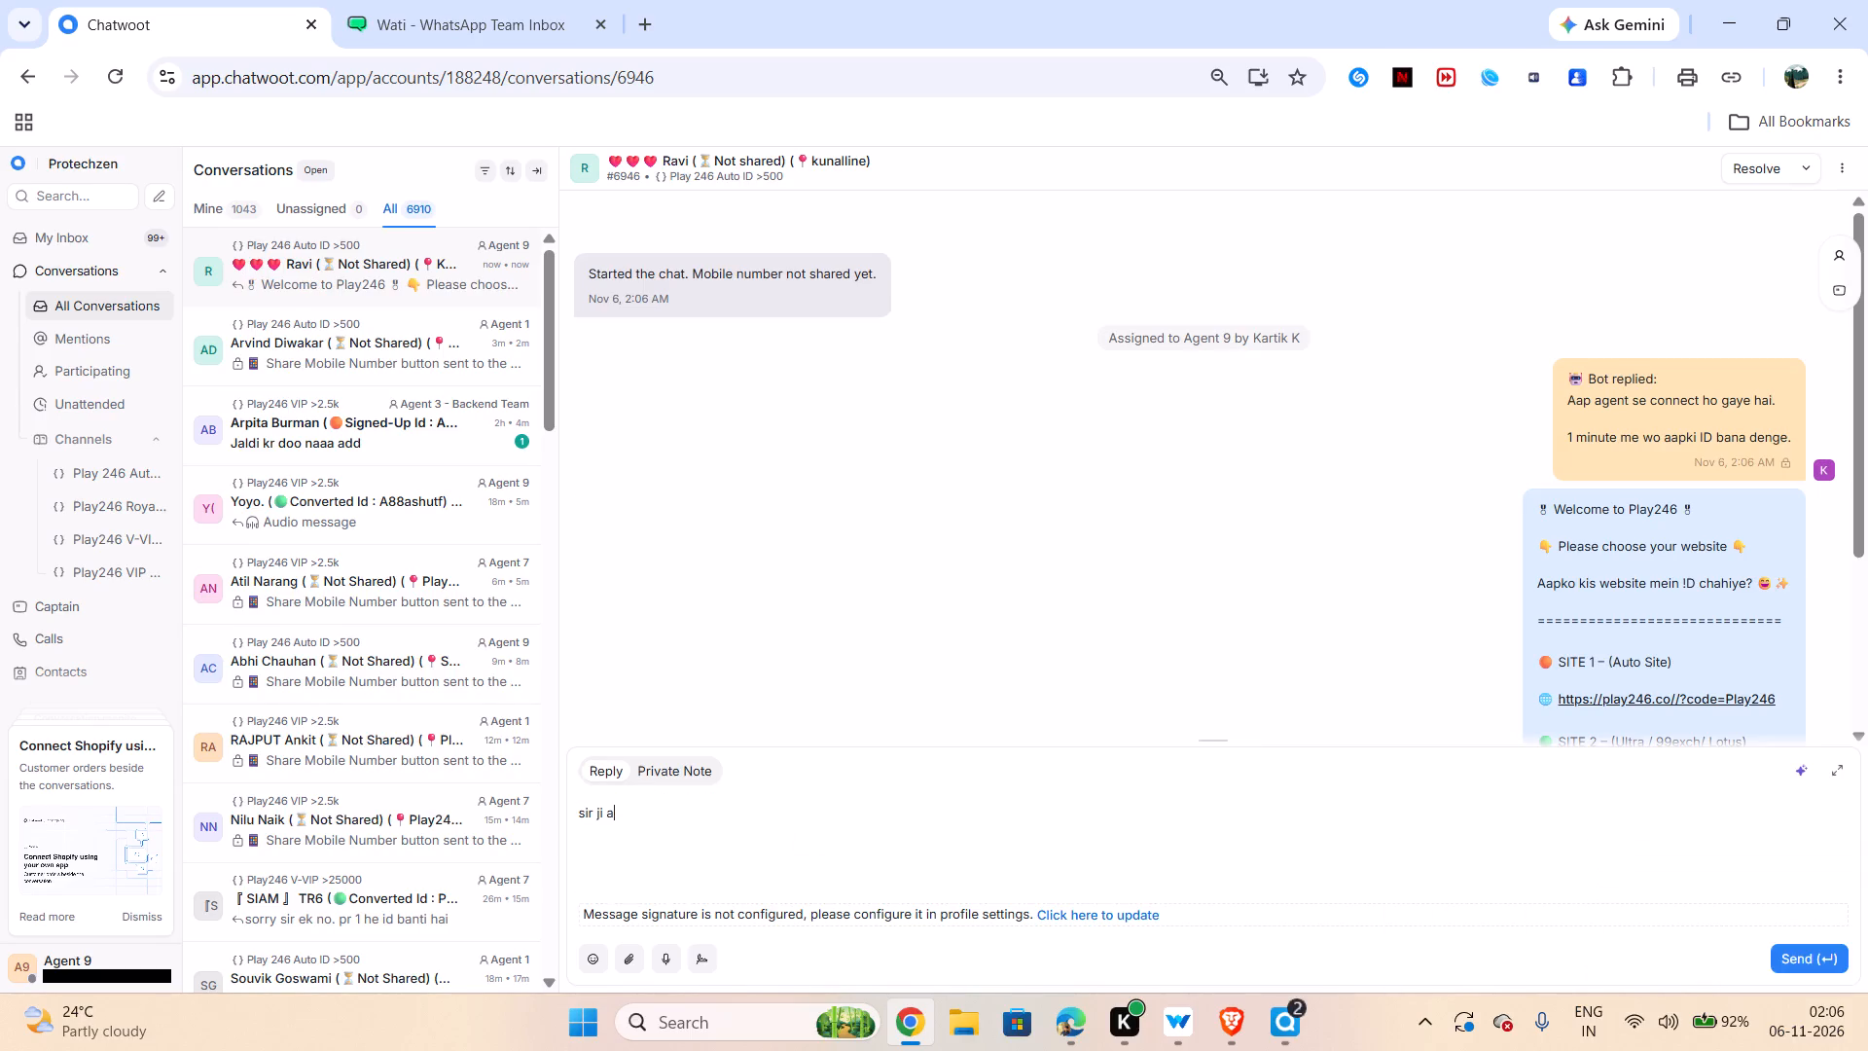
type("pko konsi site par iid b")
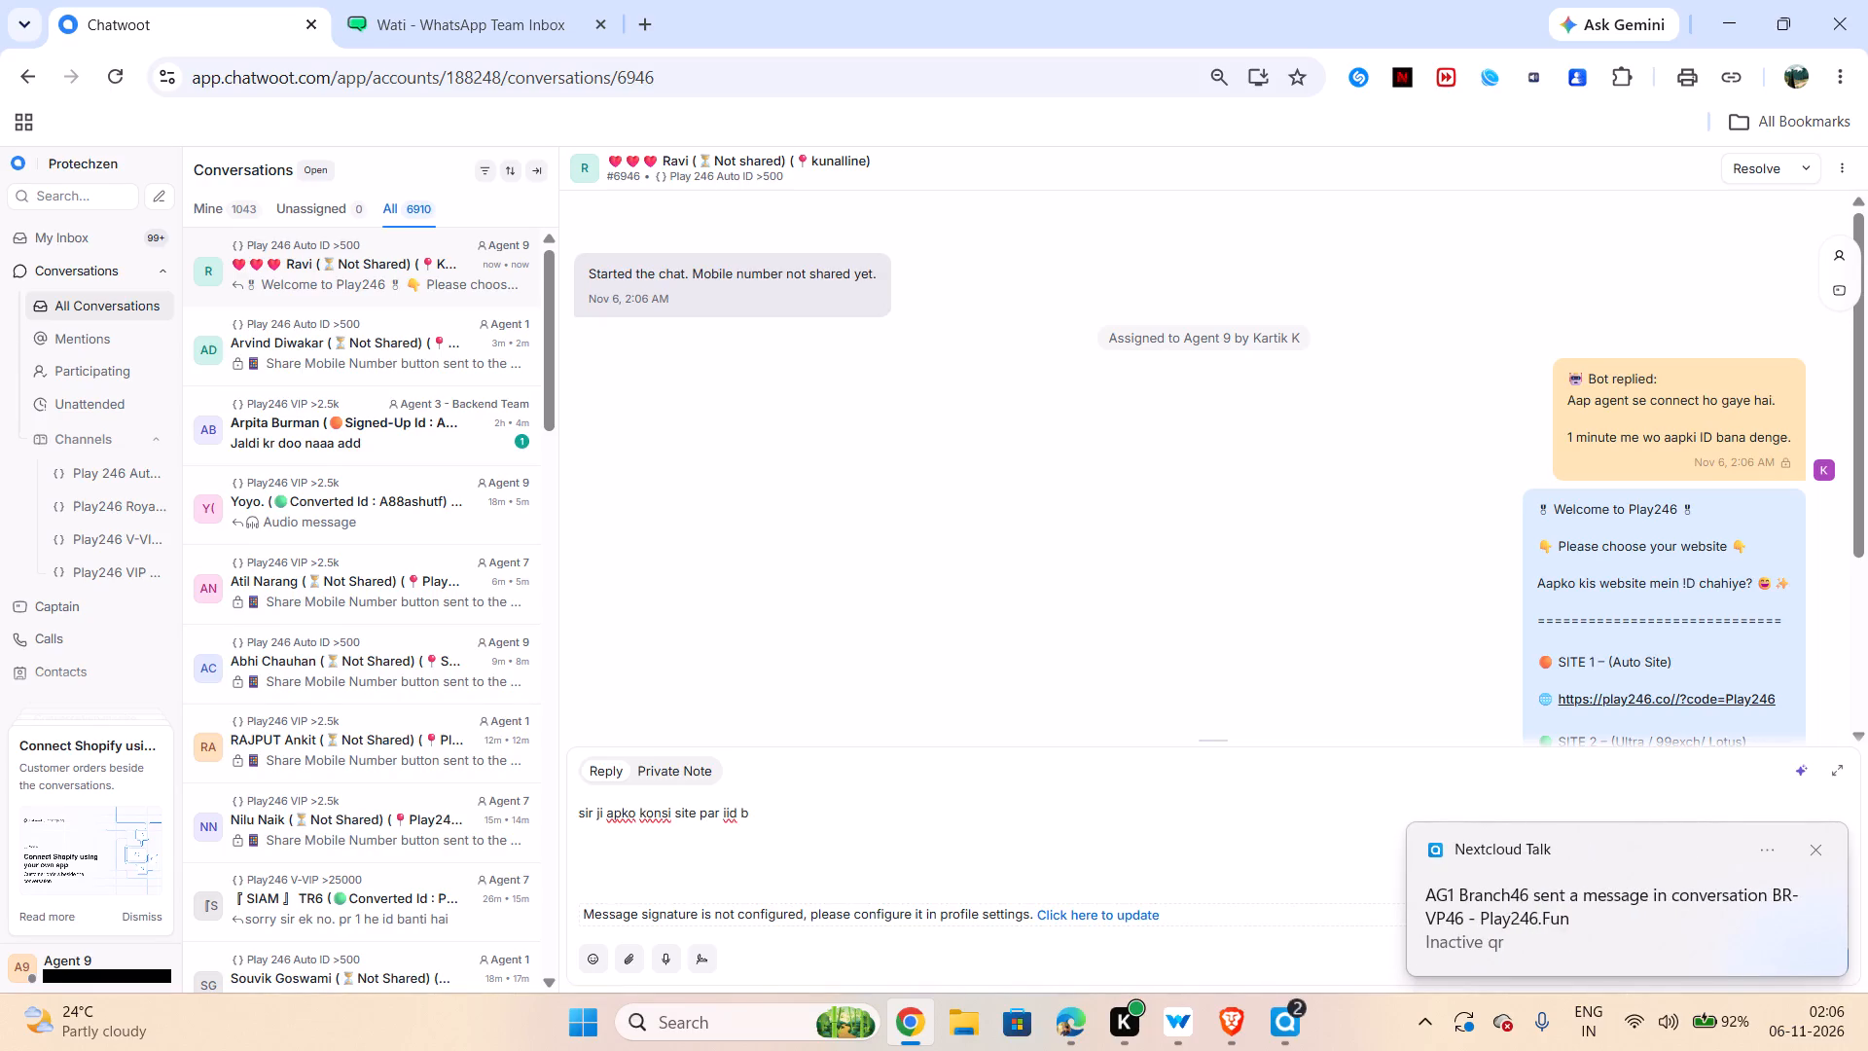
key("BackSpace")
key("BackSpace")
key("BackSpace")
key("BackSpace")
type("d banani")
key("space")
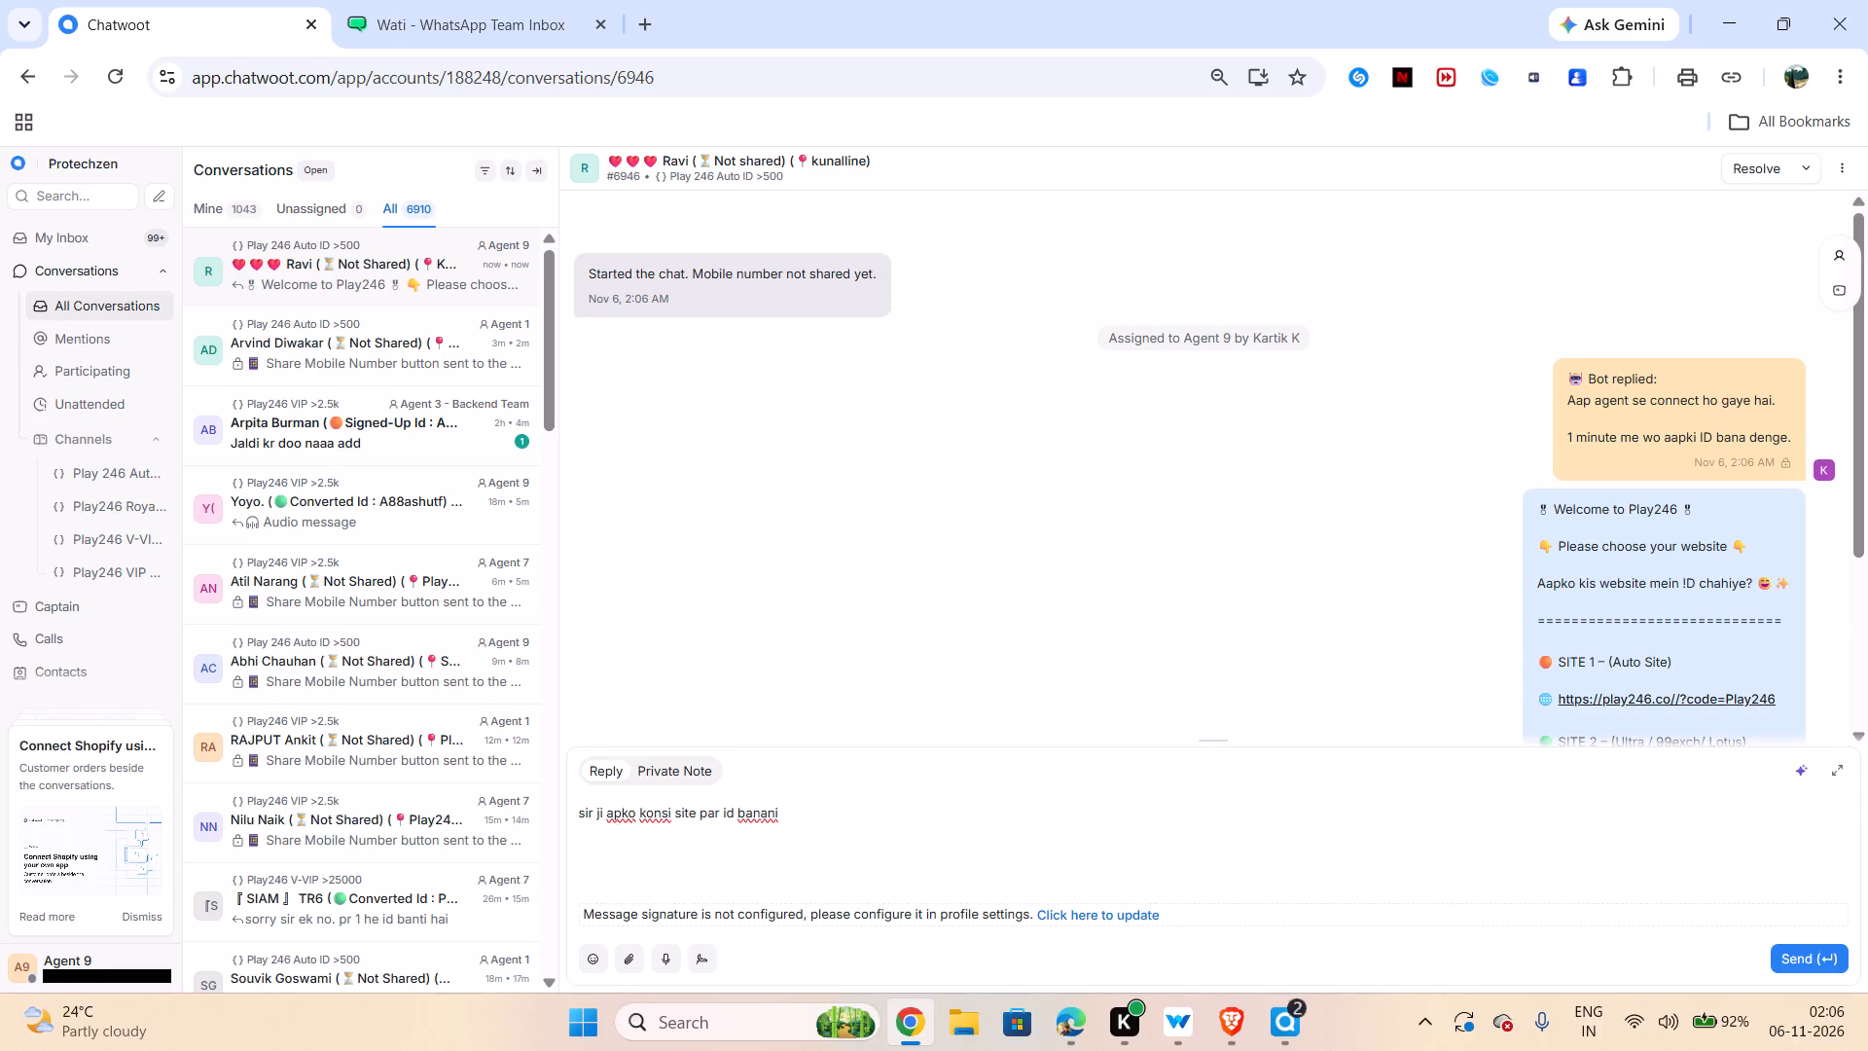
type("hai")
key("shift+question")
key("Return")
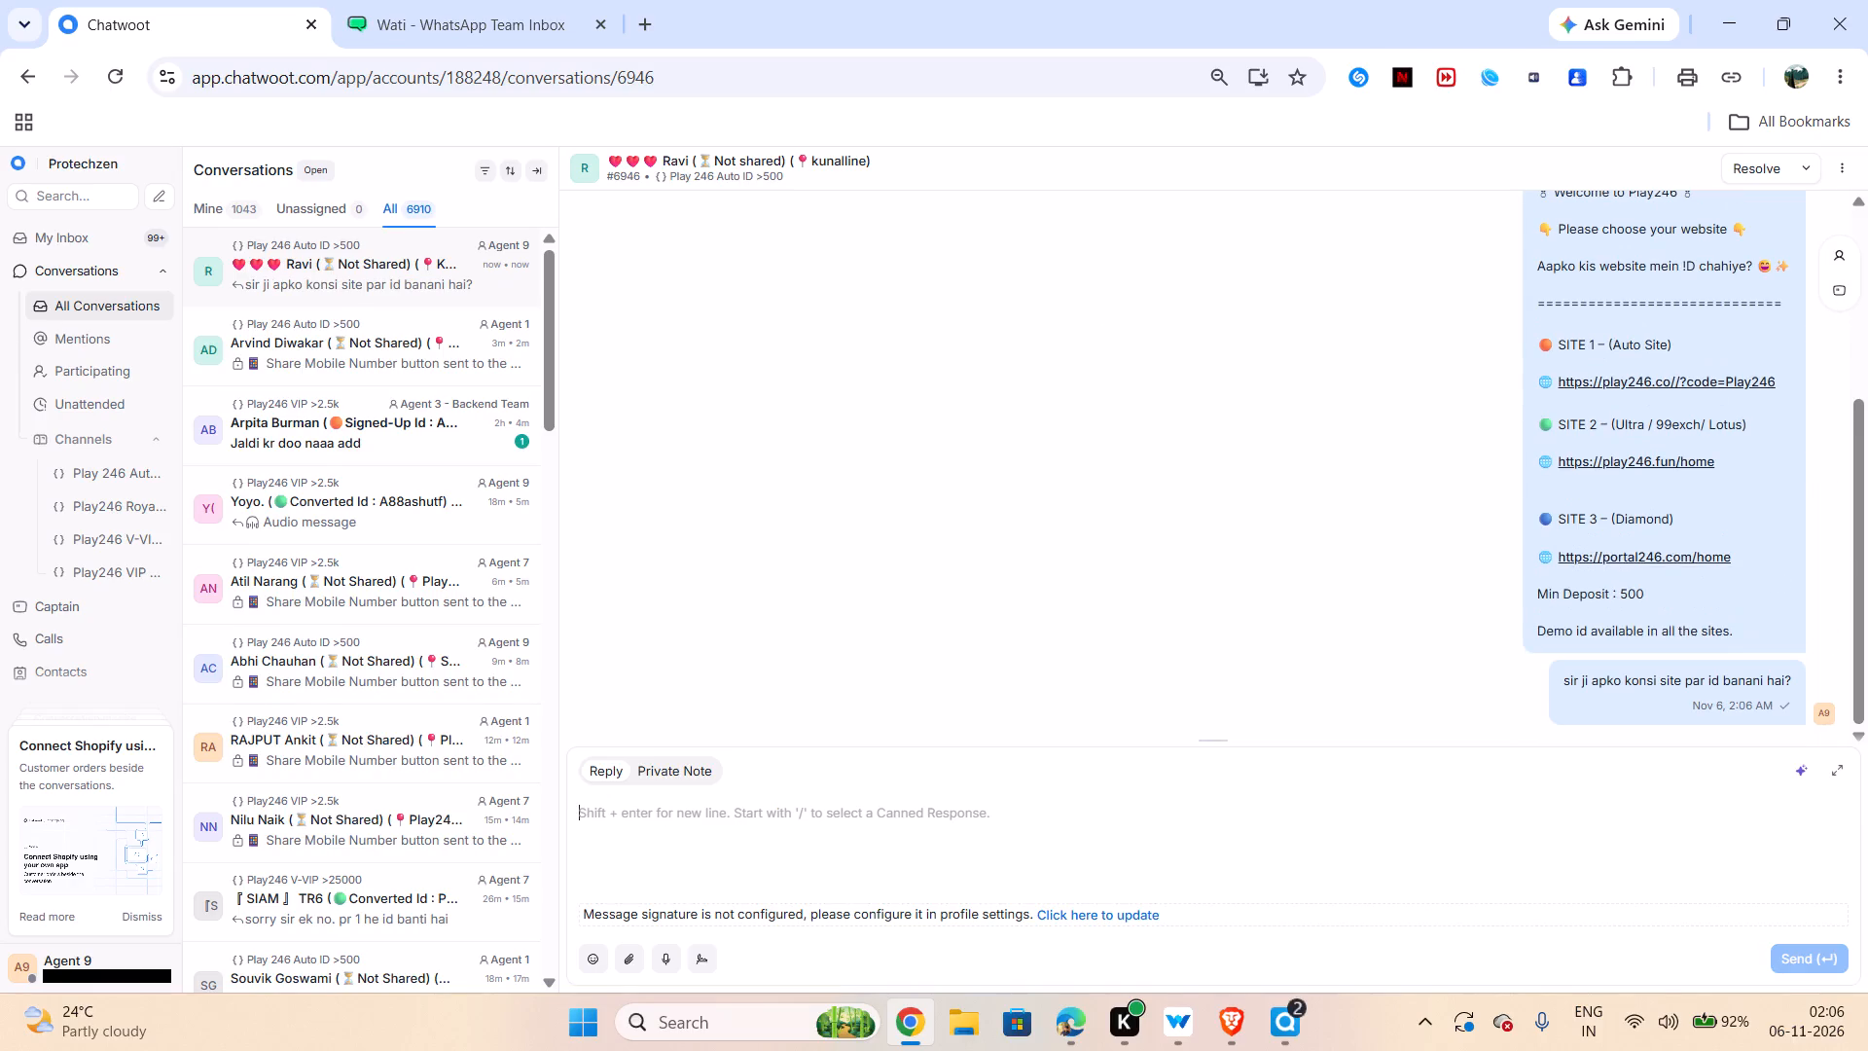
Look up the "share number" canned response for the reply by searching the canned responses for "s".
key("slash")
key("s")
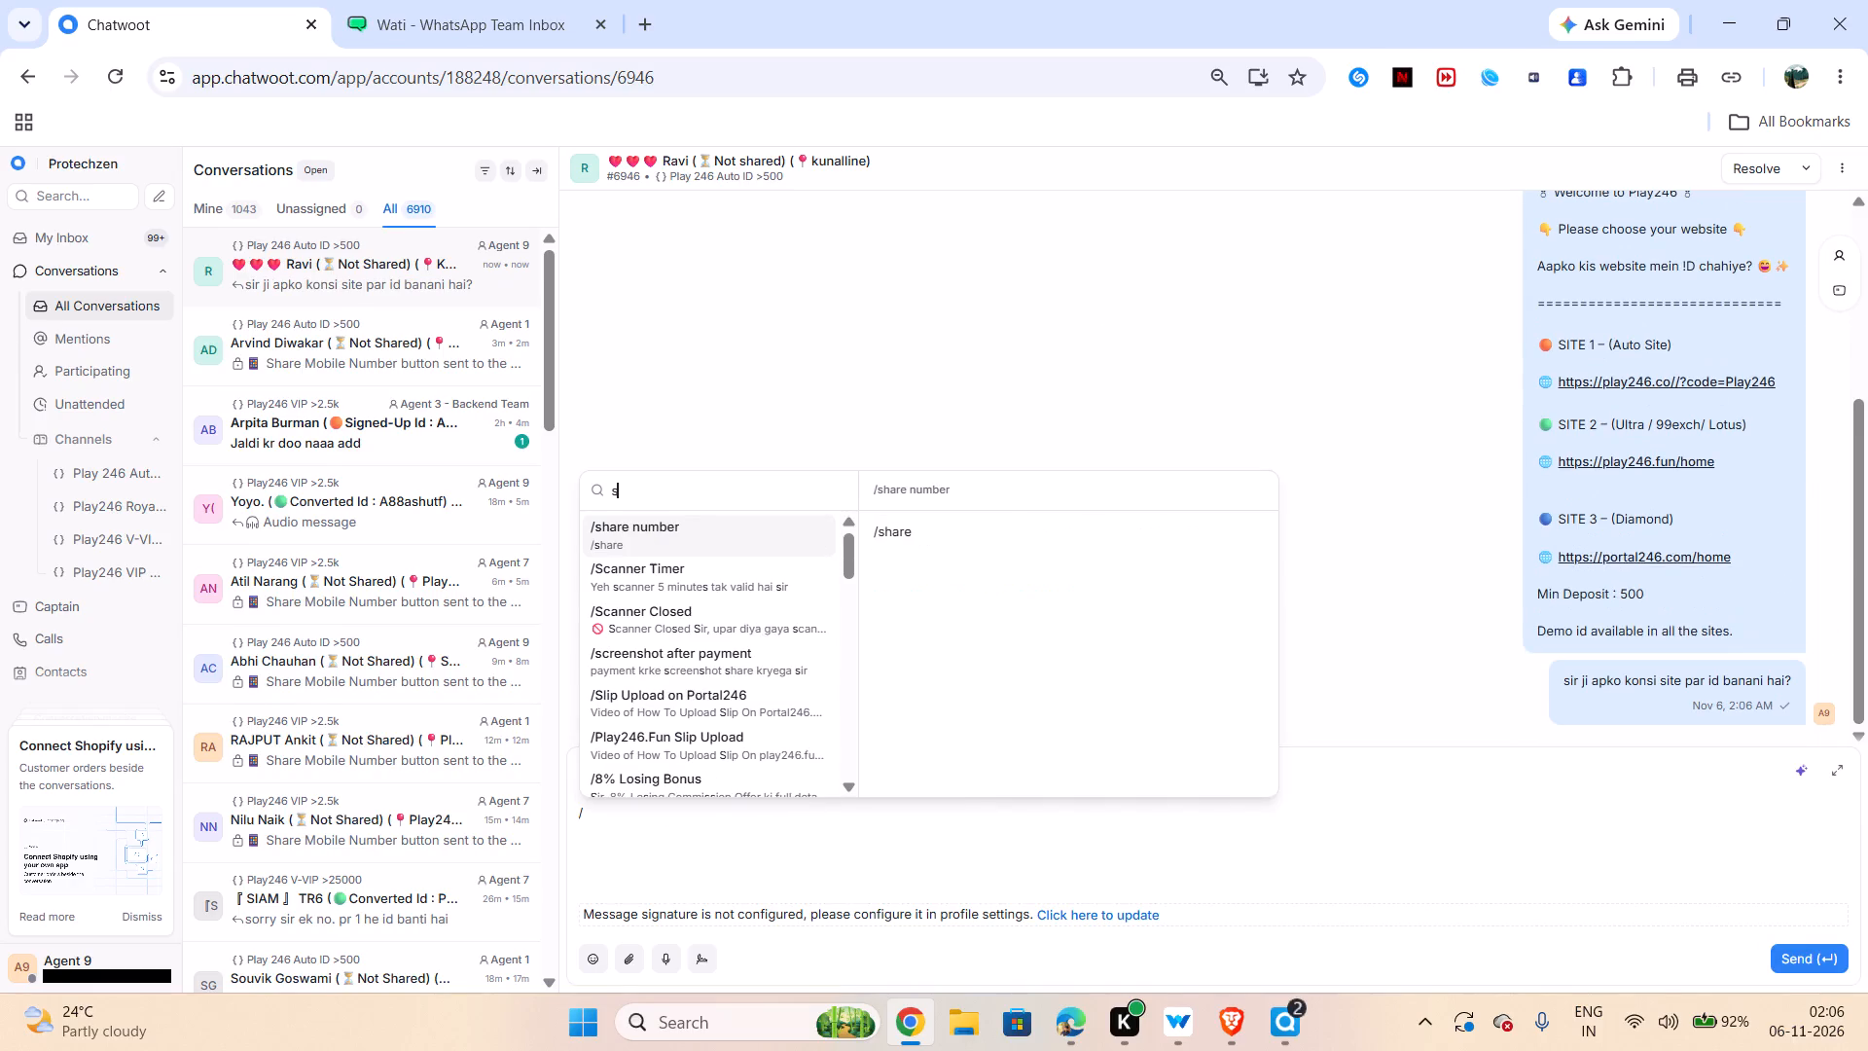
key("apostrophe")
key("bracketright")
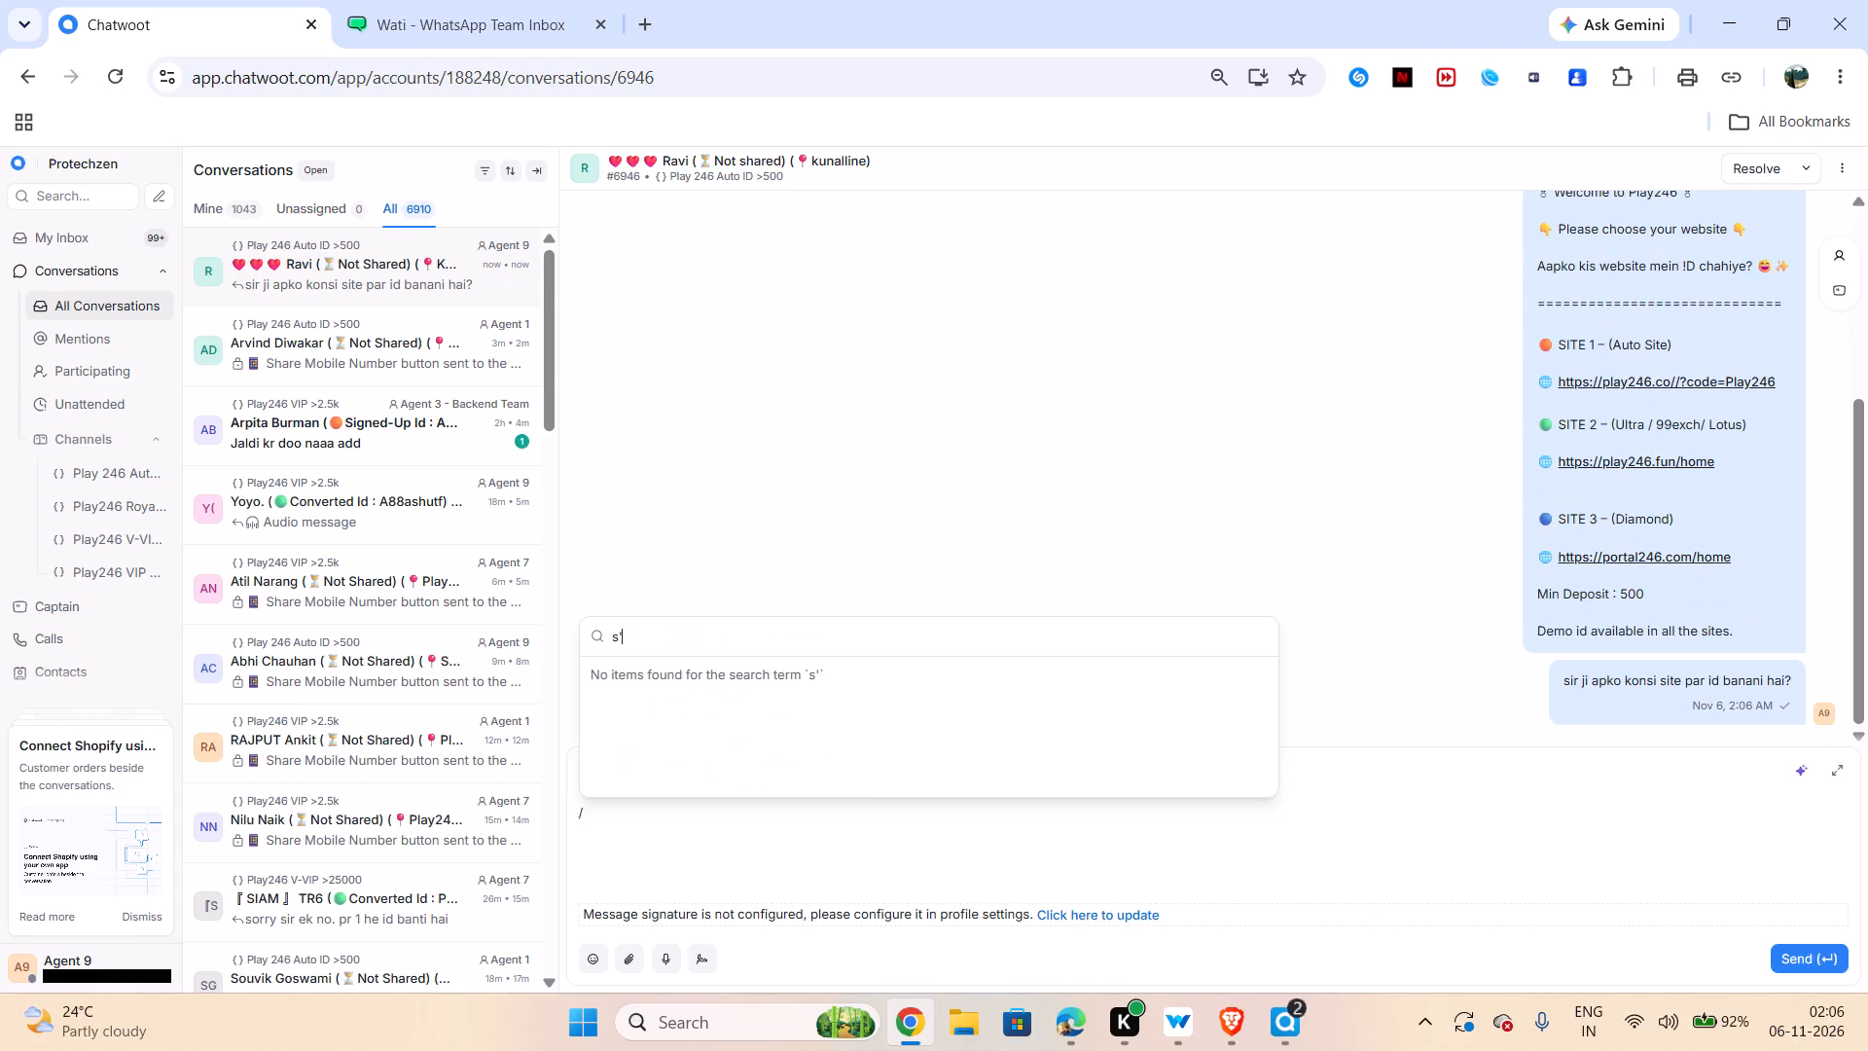
key("BackSpace")
key("BackSpace")
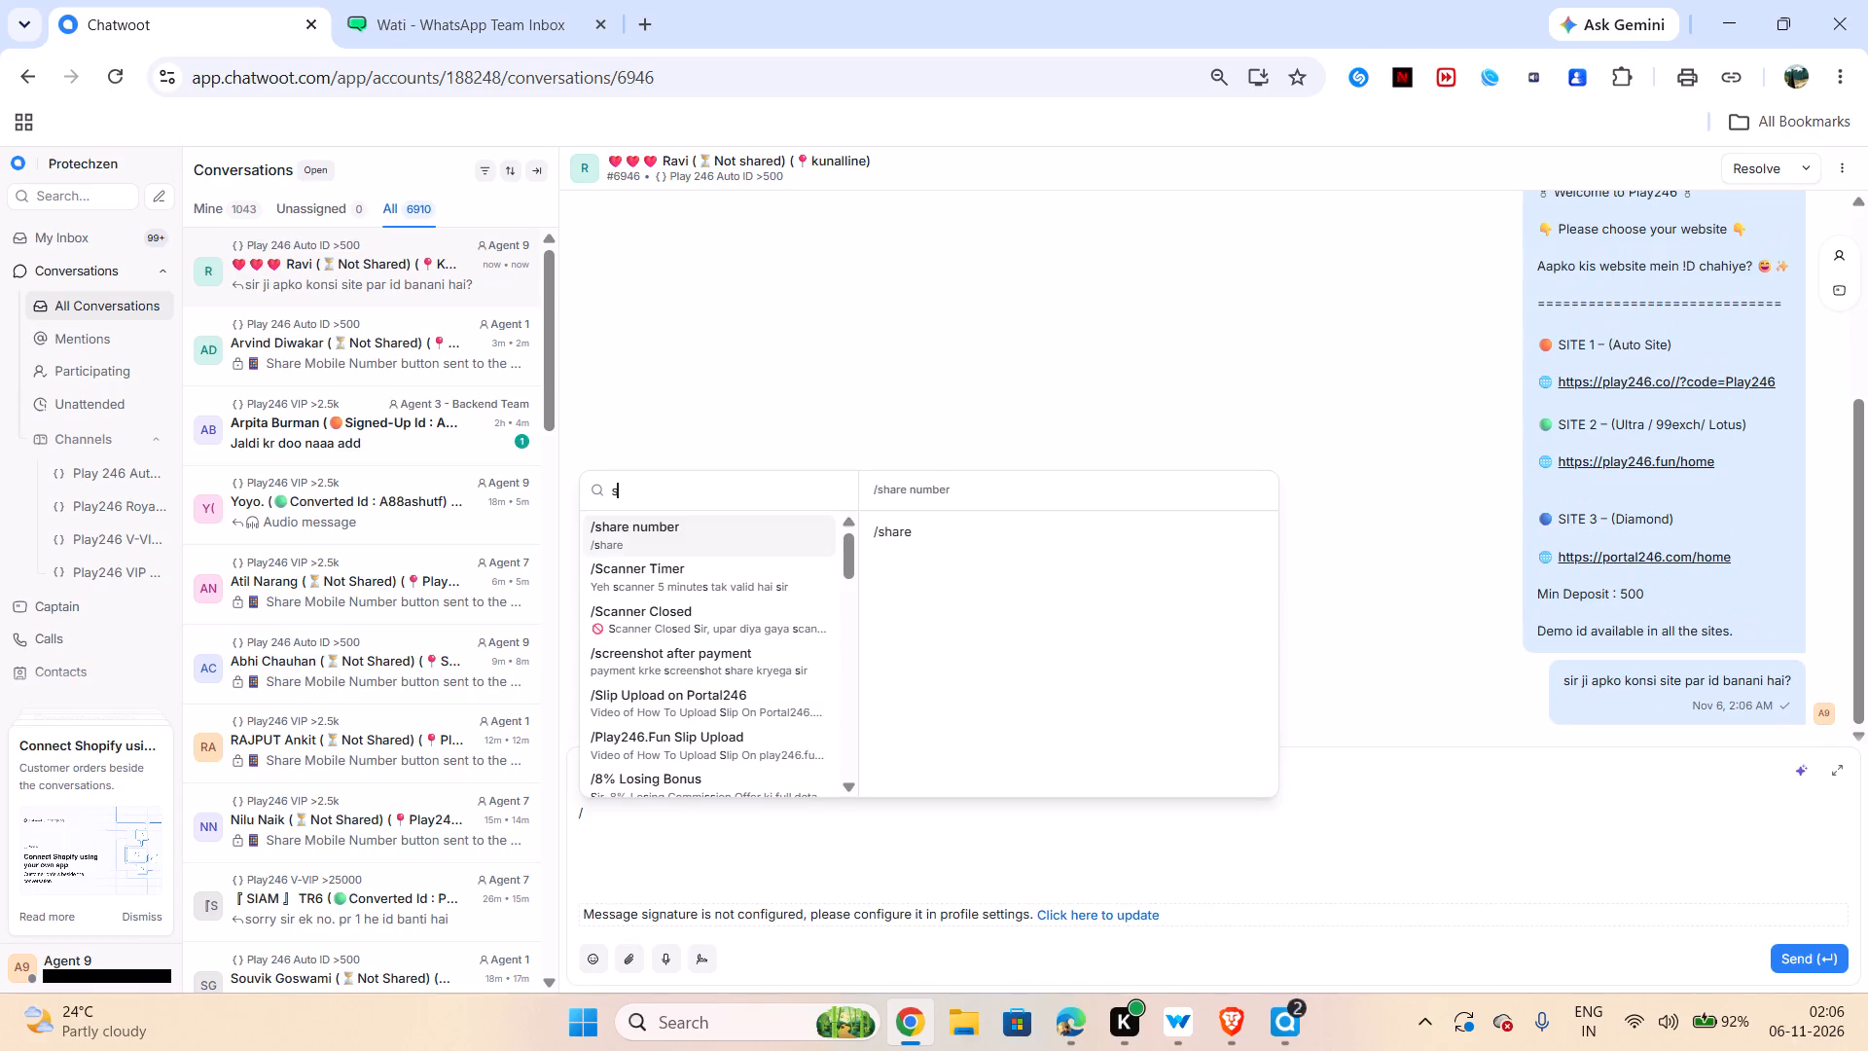
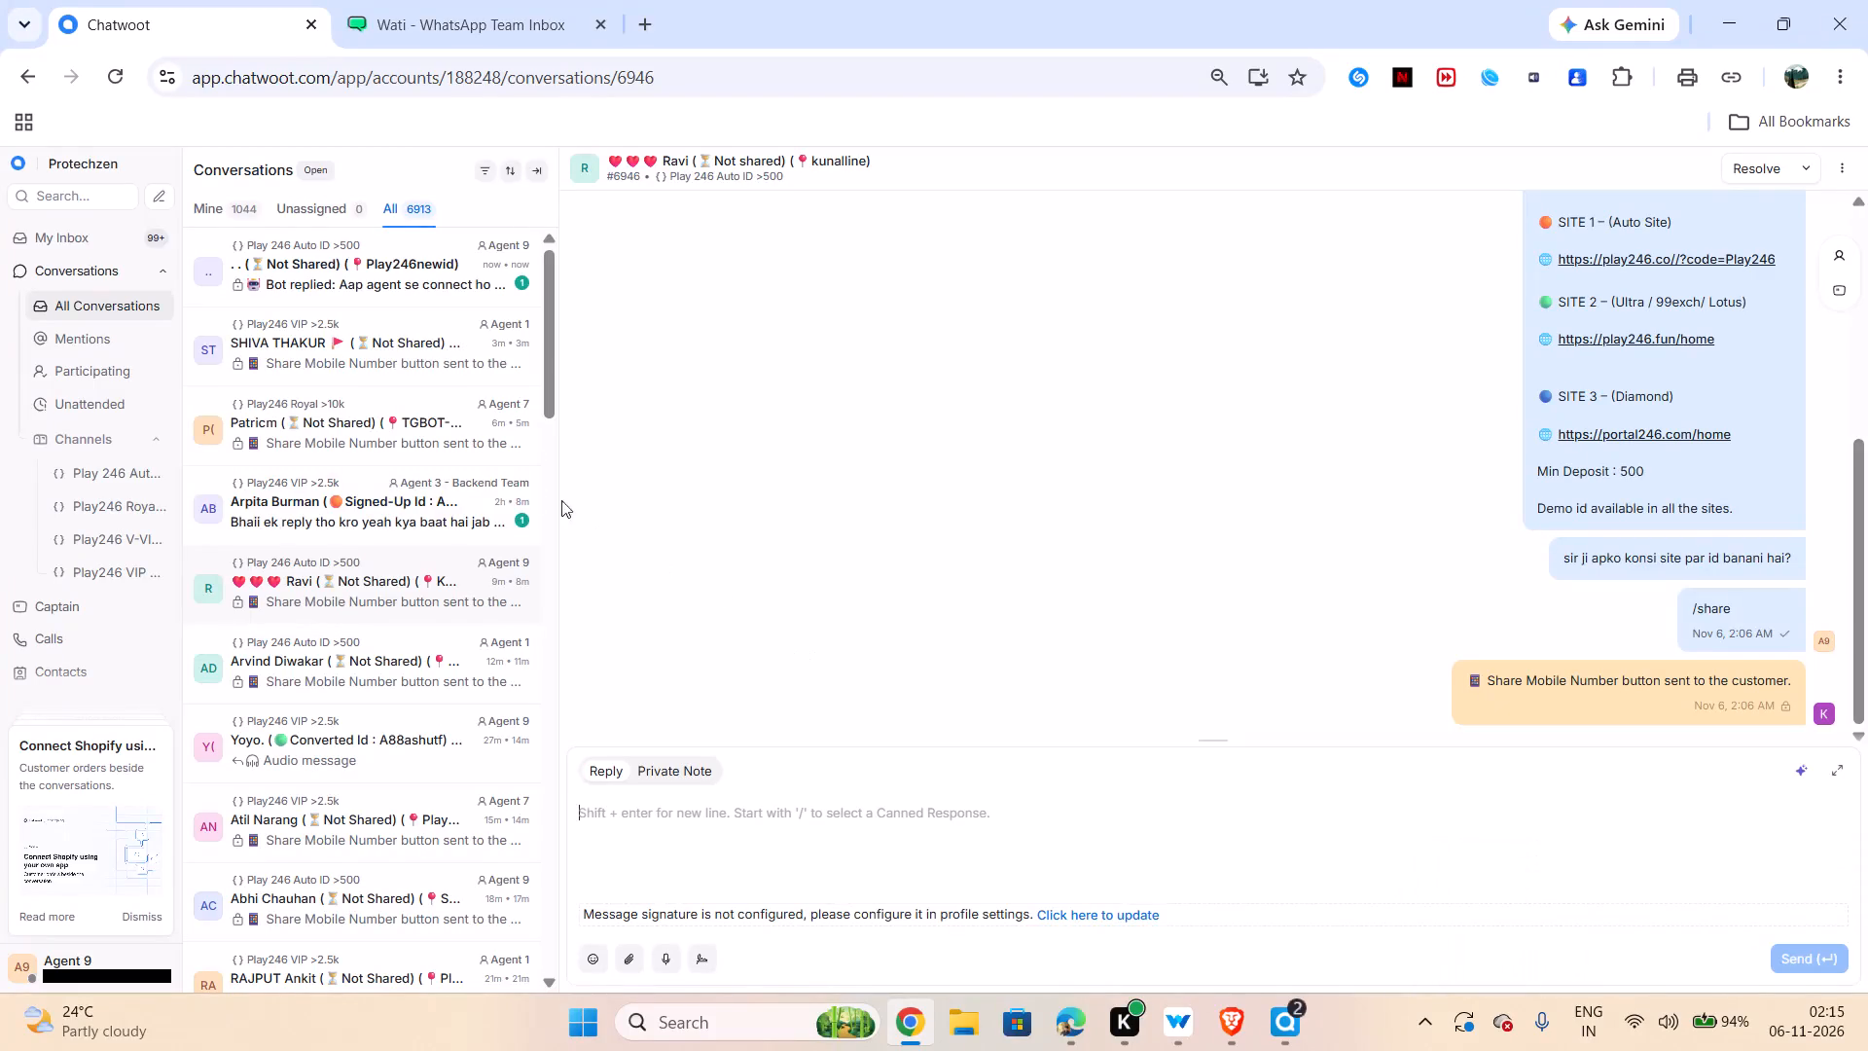
Open the new conversation #6949 from the Play 246 Auto ID >500 inbox and send the "Welcome Msg Auto" canned response.
left_click(386, 296)
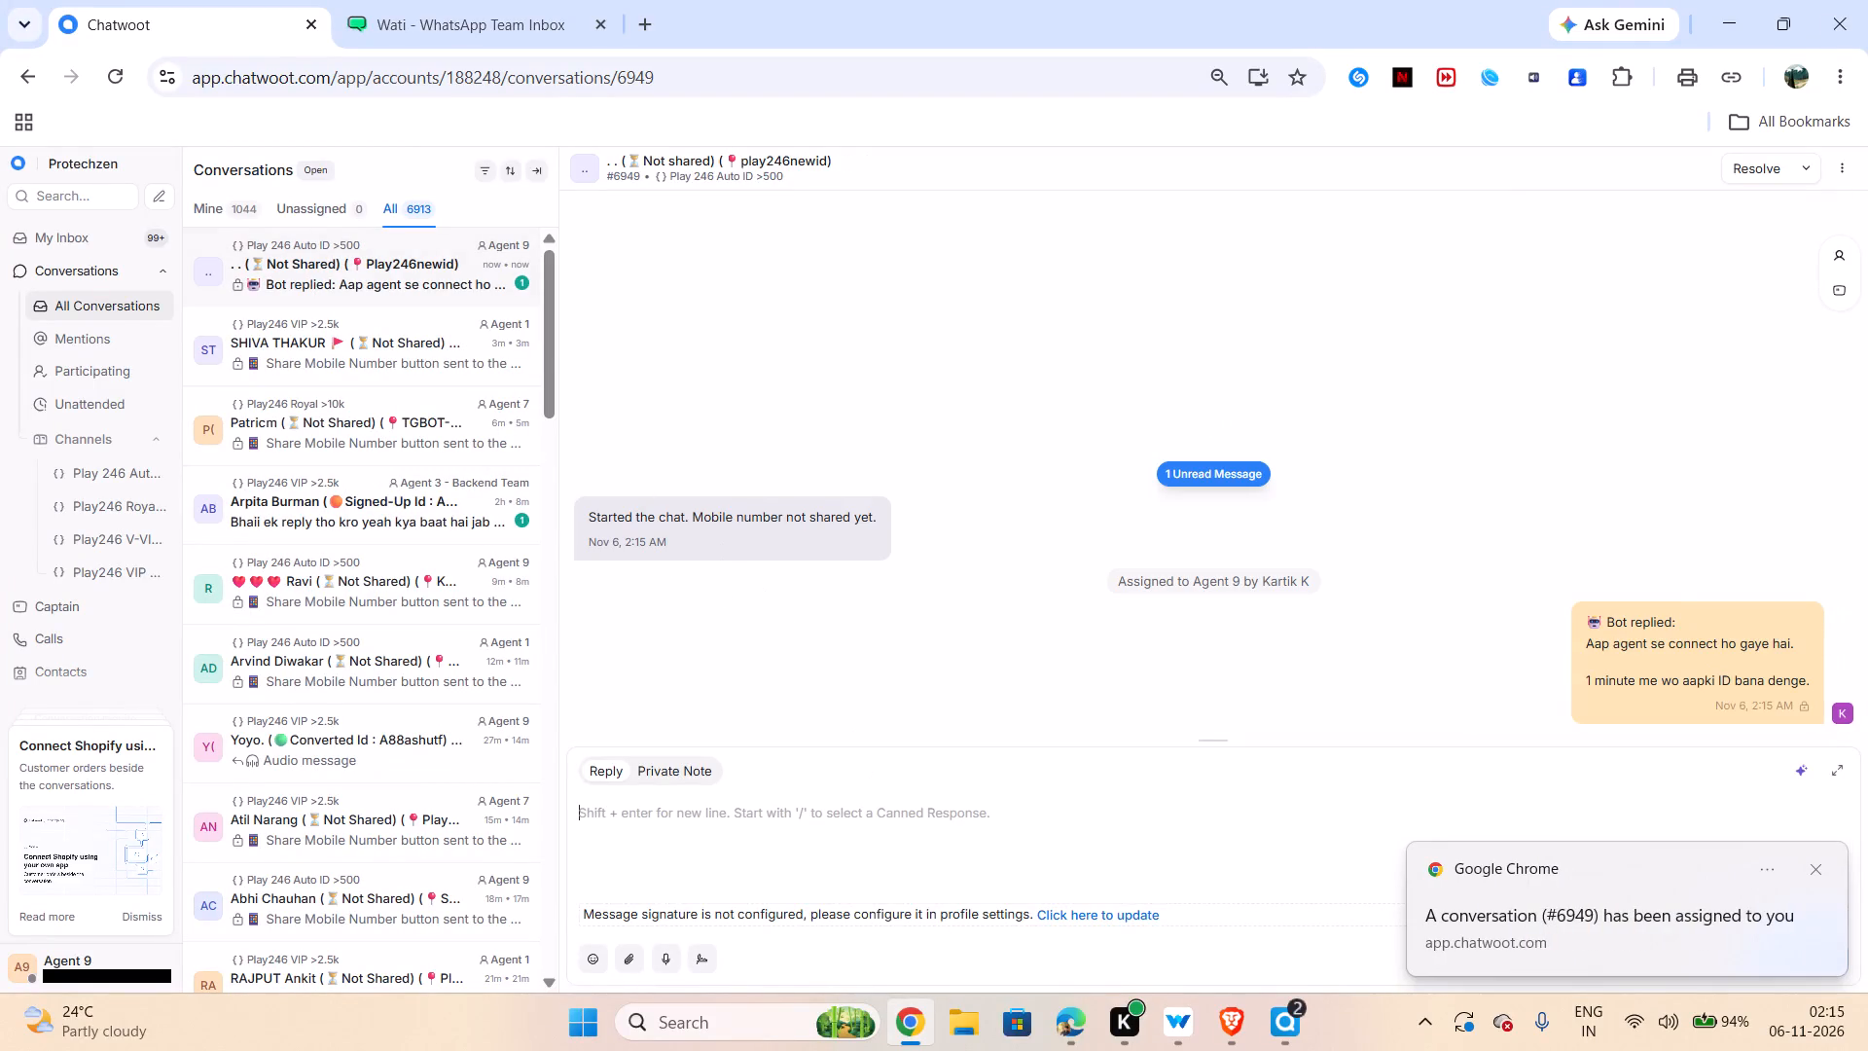
left_click(857, 858)
key("slash")
type("au")
type("to")
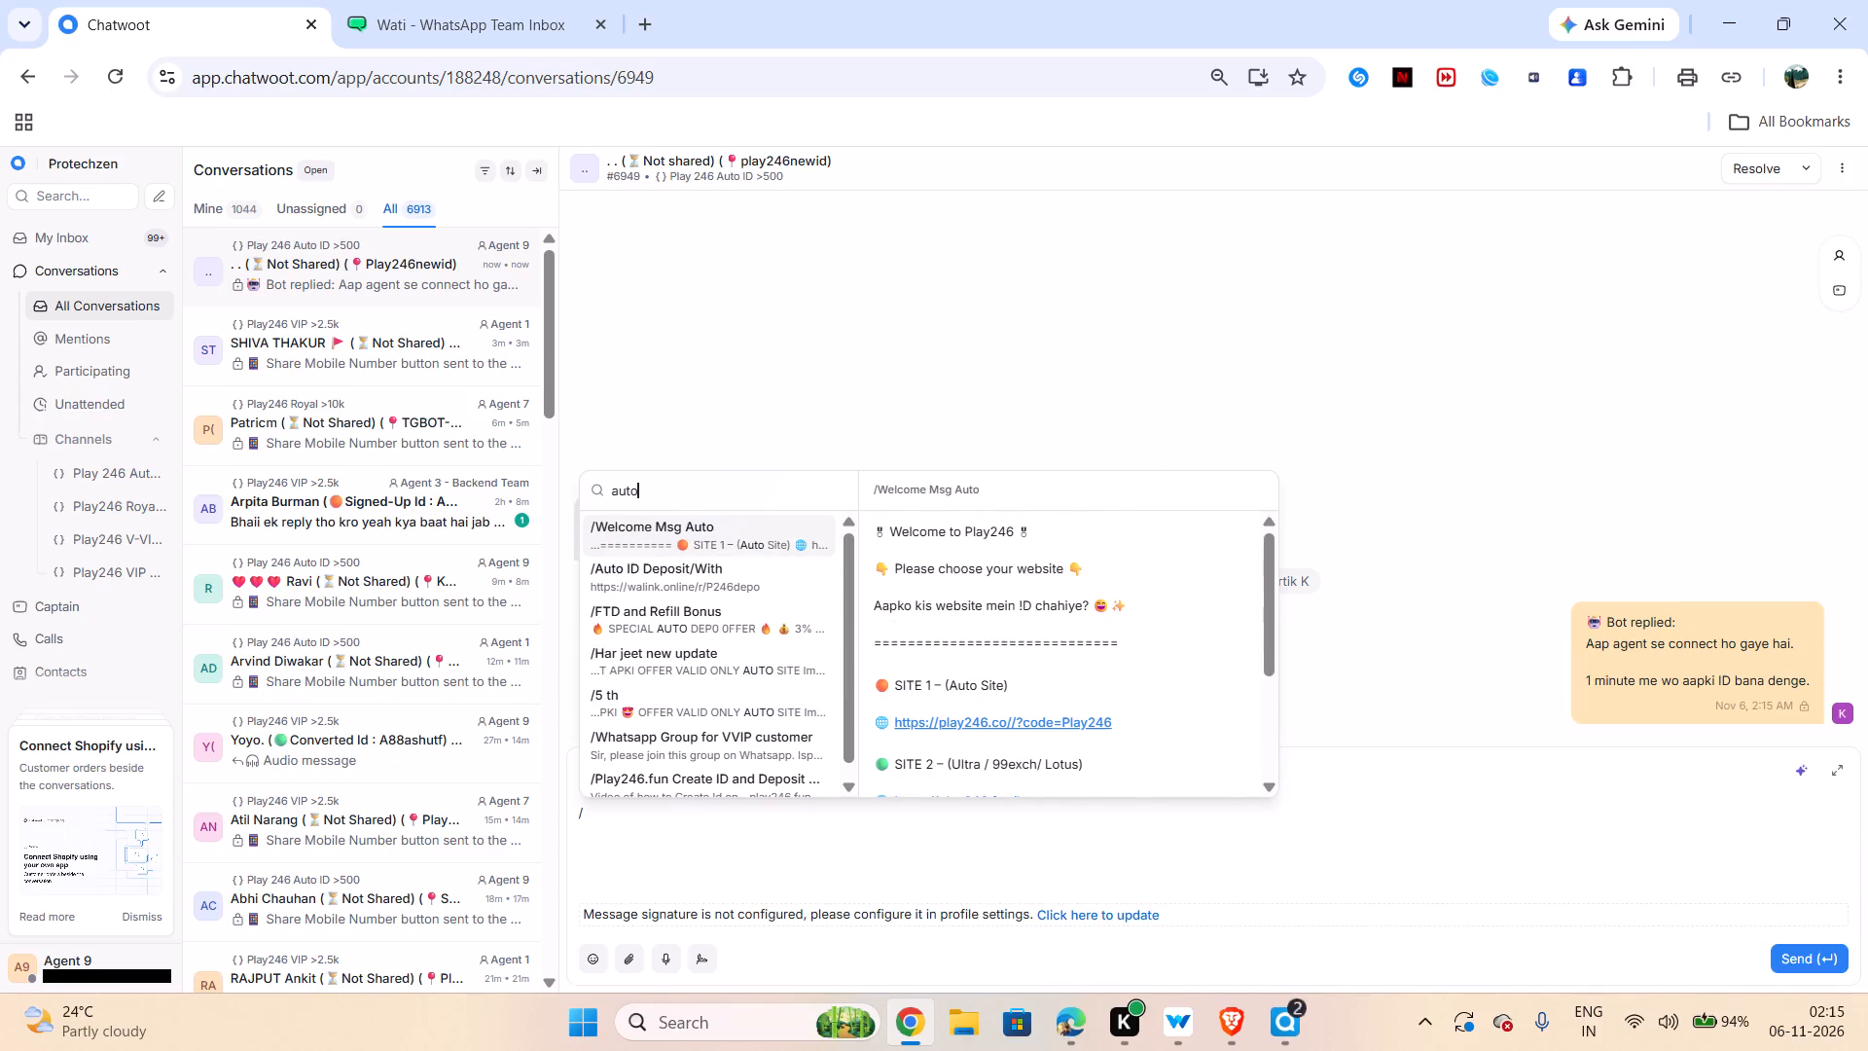
key("Return")
key("Return")
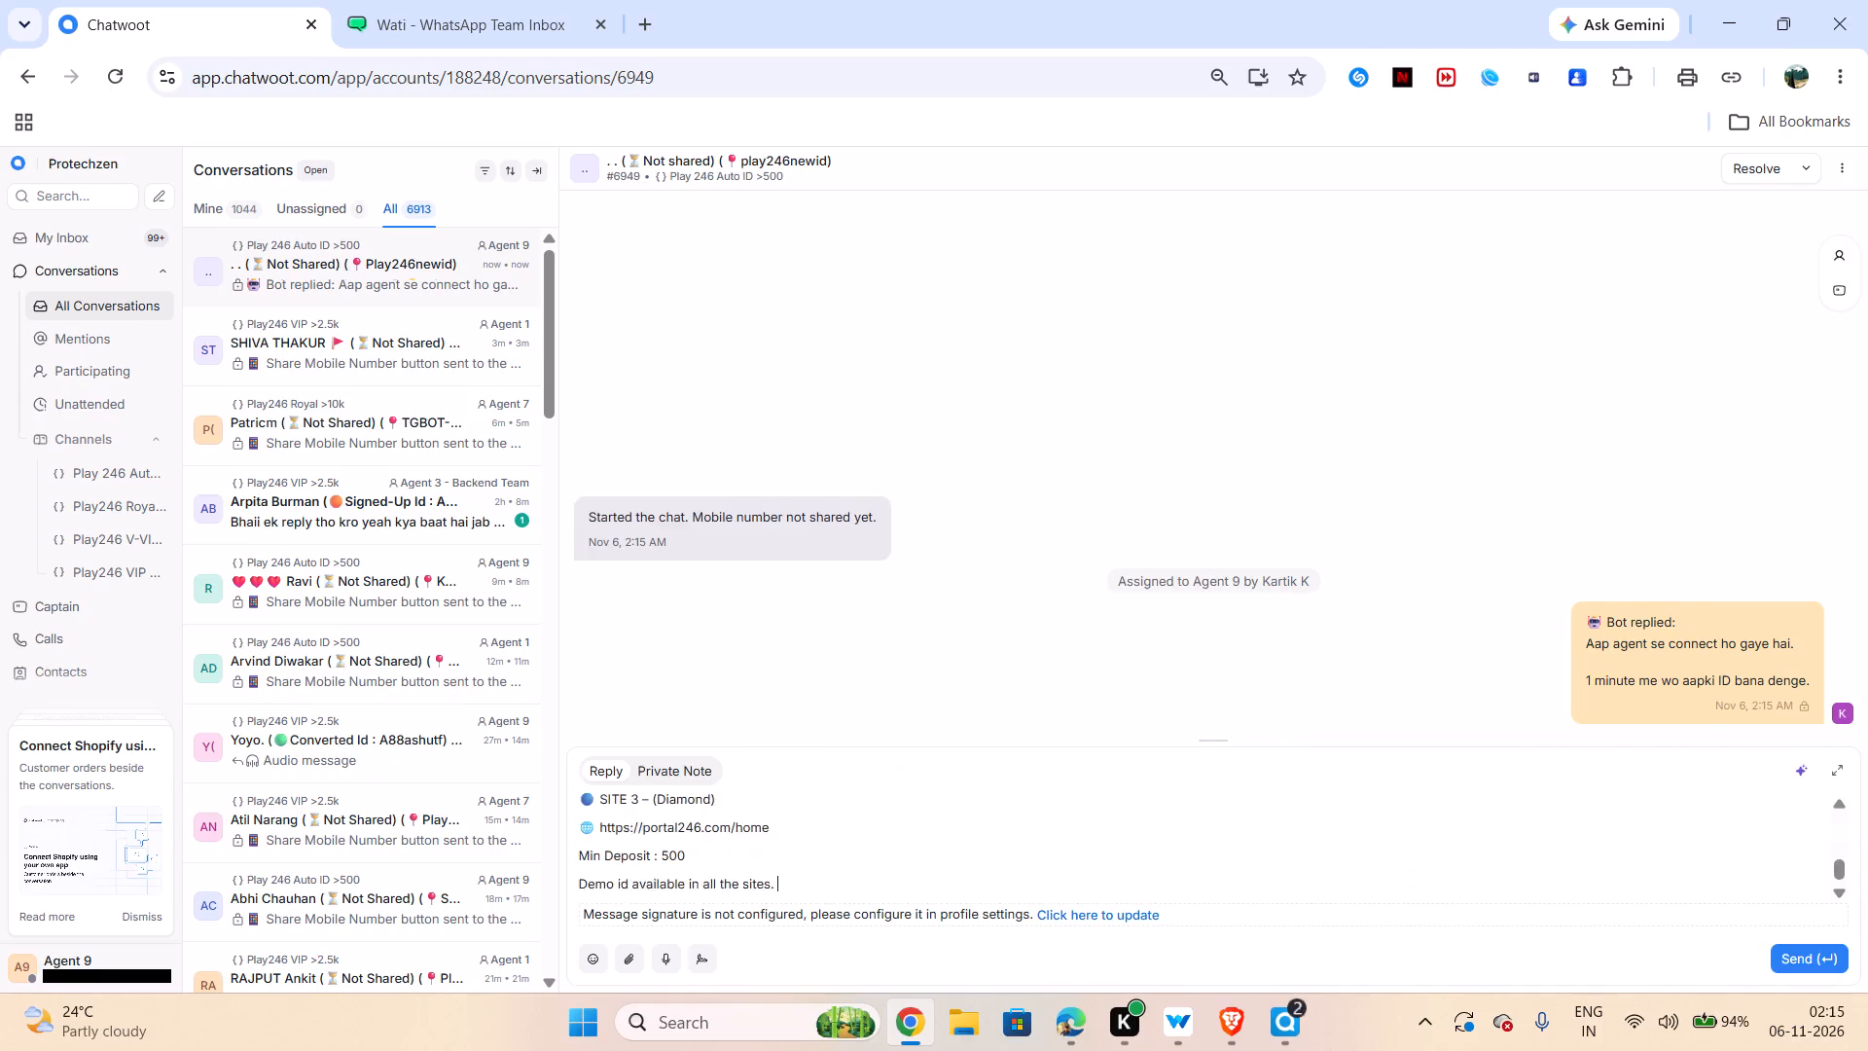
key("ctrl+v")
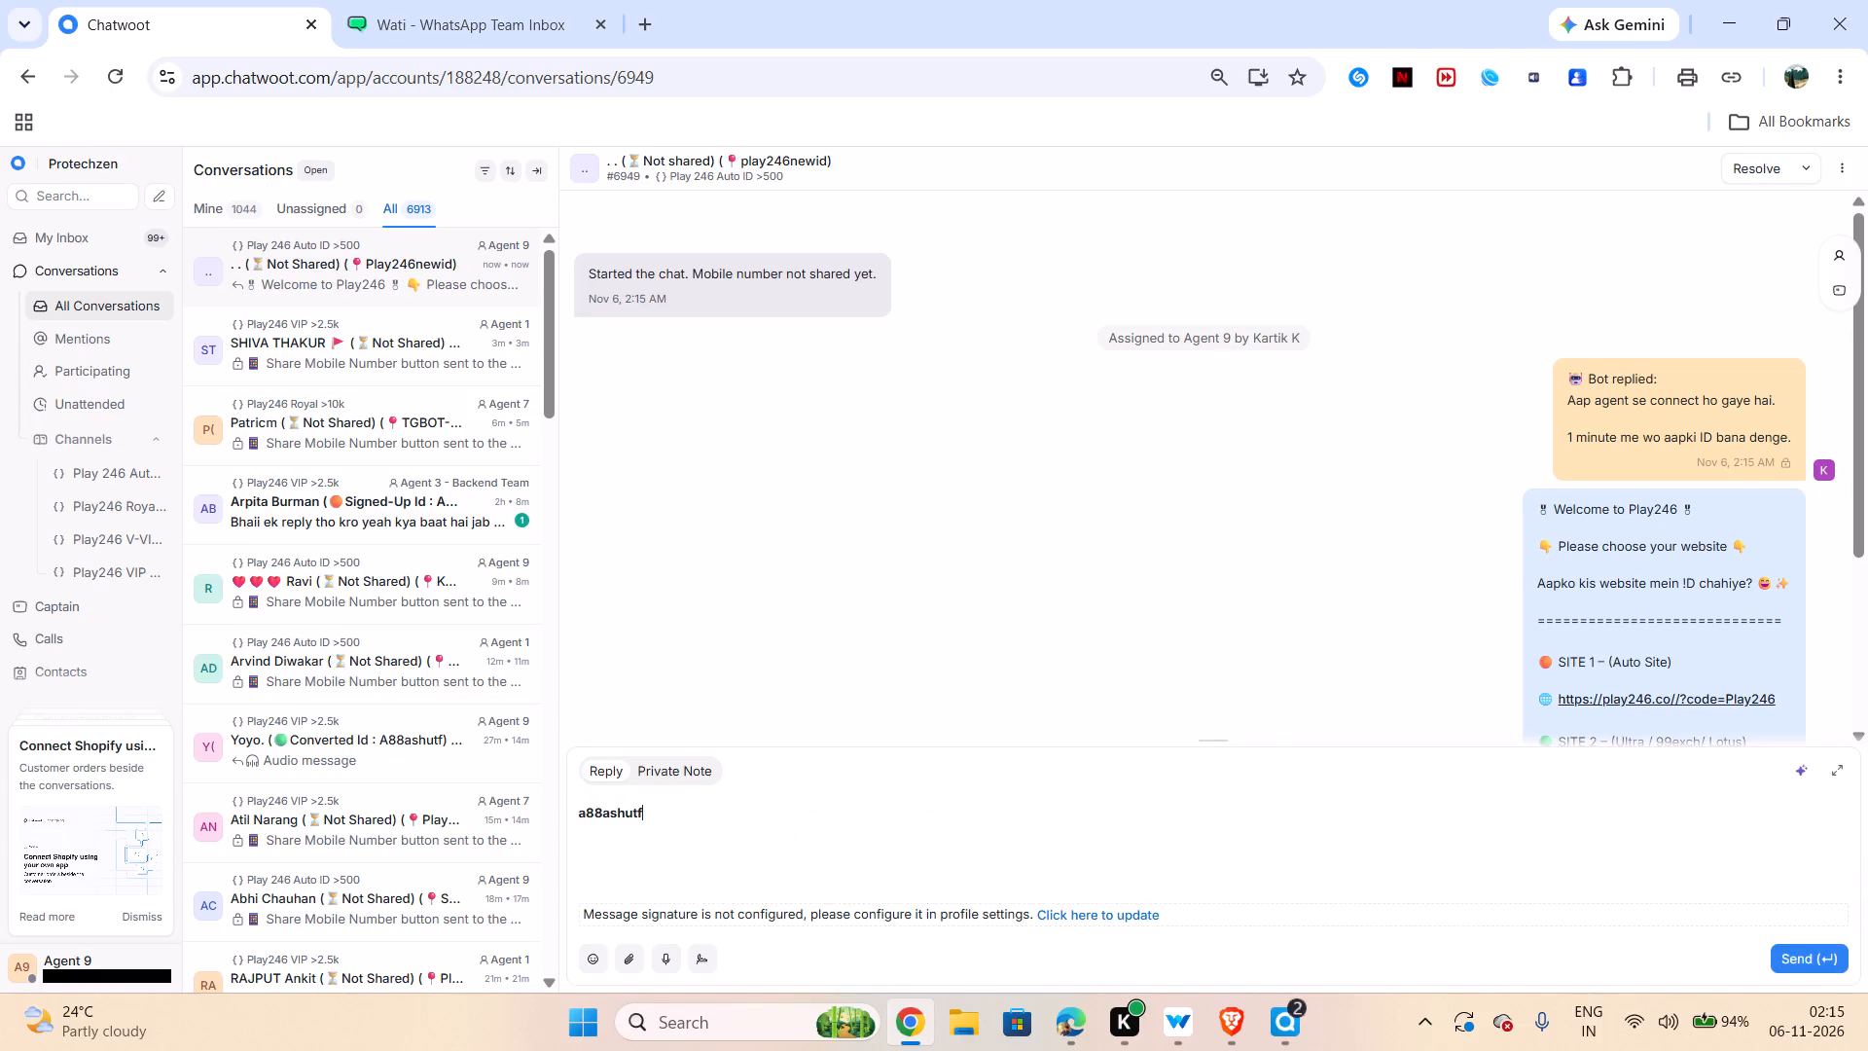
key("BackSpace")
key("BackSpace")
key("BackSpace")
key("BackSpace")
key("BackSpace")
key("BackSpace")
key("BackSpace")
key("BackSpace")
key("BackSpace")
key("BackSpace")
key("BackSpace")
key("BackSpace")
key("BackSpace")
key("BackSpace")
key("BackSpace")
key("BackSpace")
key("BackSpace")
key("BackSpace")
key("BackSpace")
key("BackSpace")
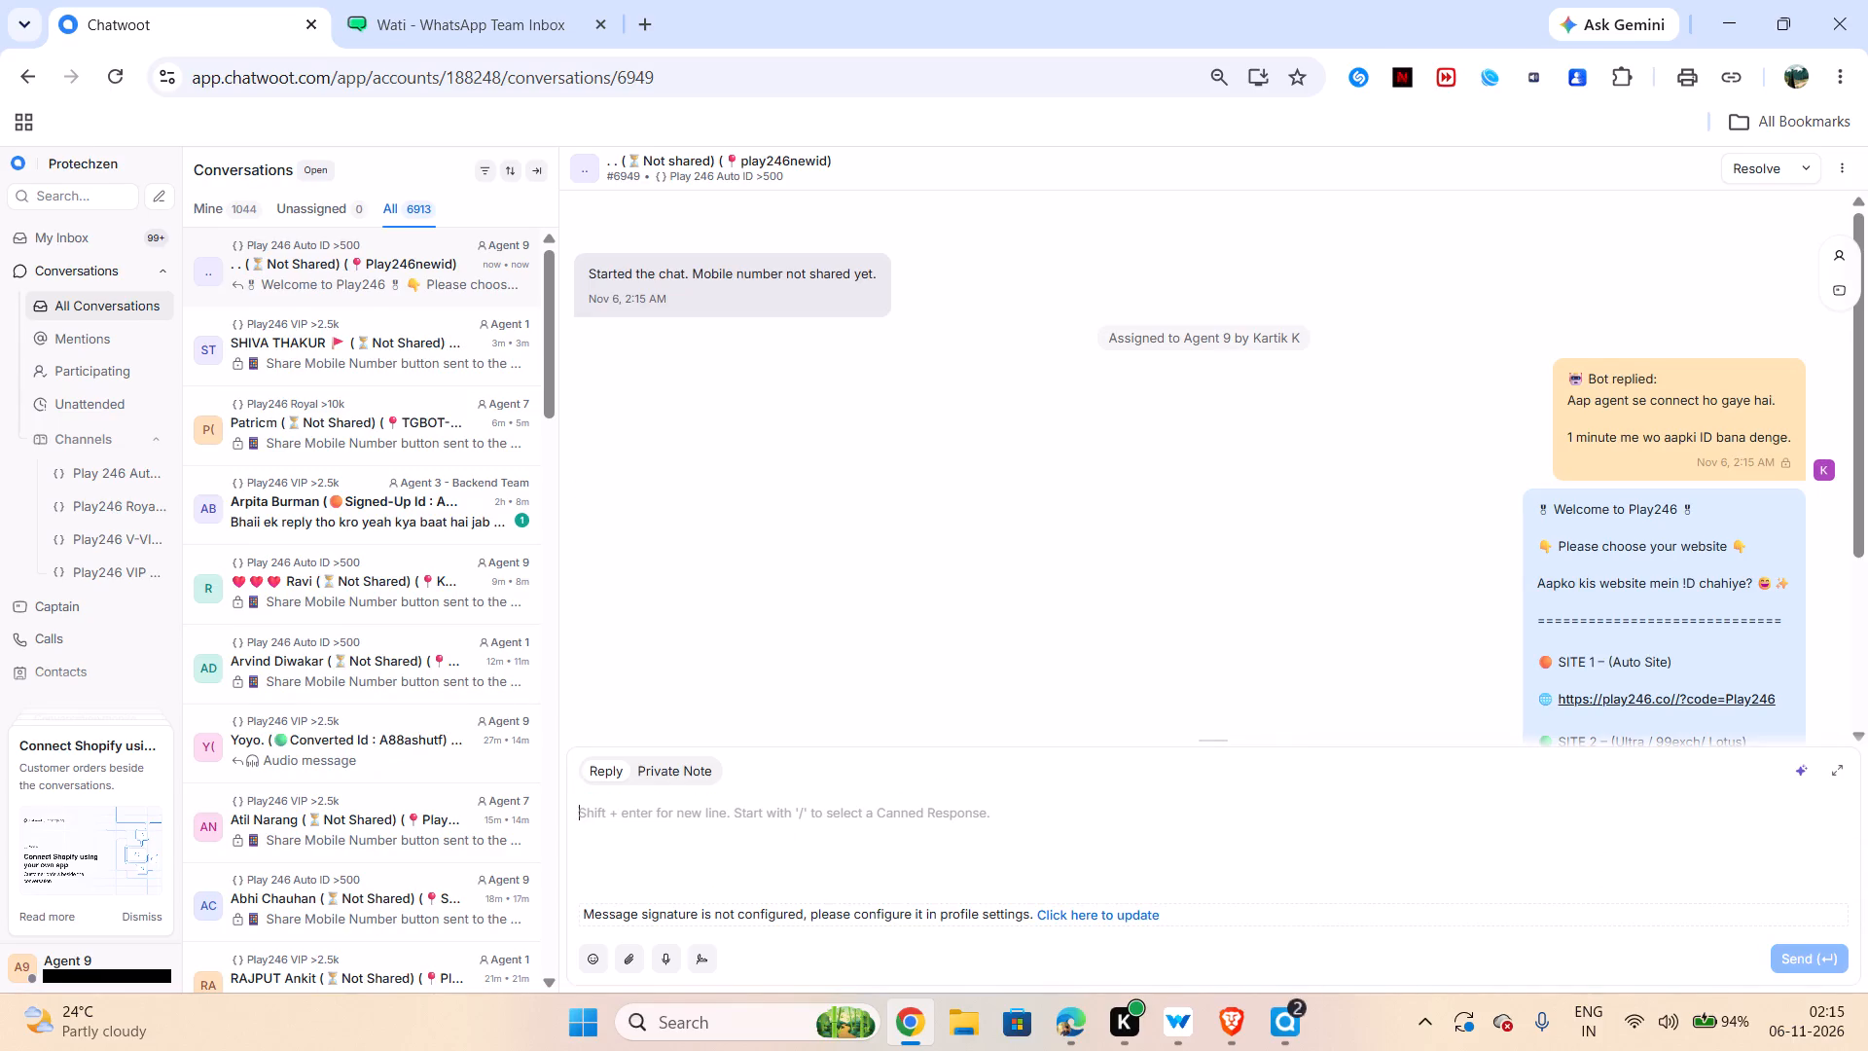
Copy "sir ji apko konsi site par id banani hai?" from Page 16 of Haroon Notes in Edge and send it in Chatwoot conversation #6949.
left_click(1051, 1005)
left_click(1451, 0)
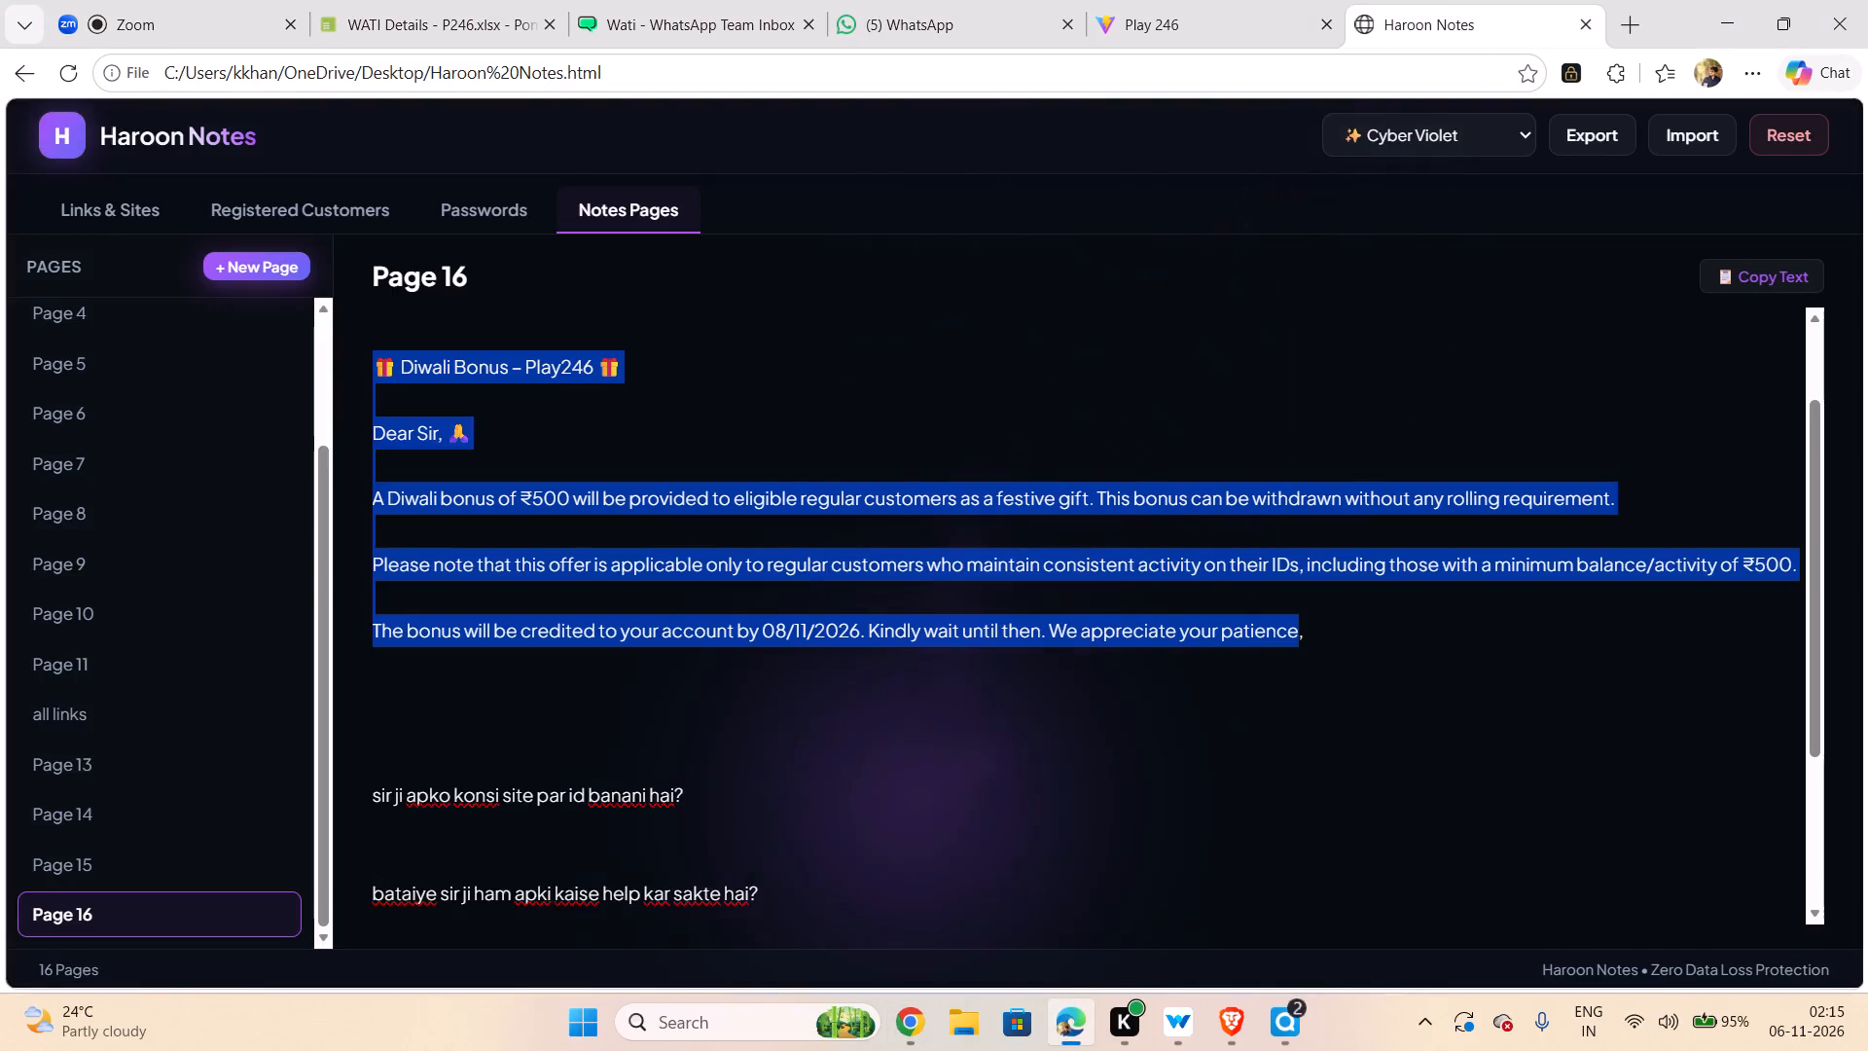
double_click(758, 816)
left_click(758, 816)
left_click_drag(758, 816, 752, 802)
double_click(752, 802)
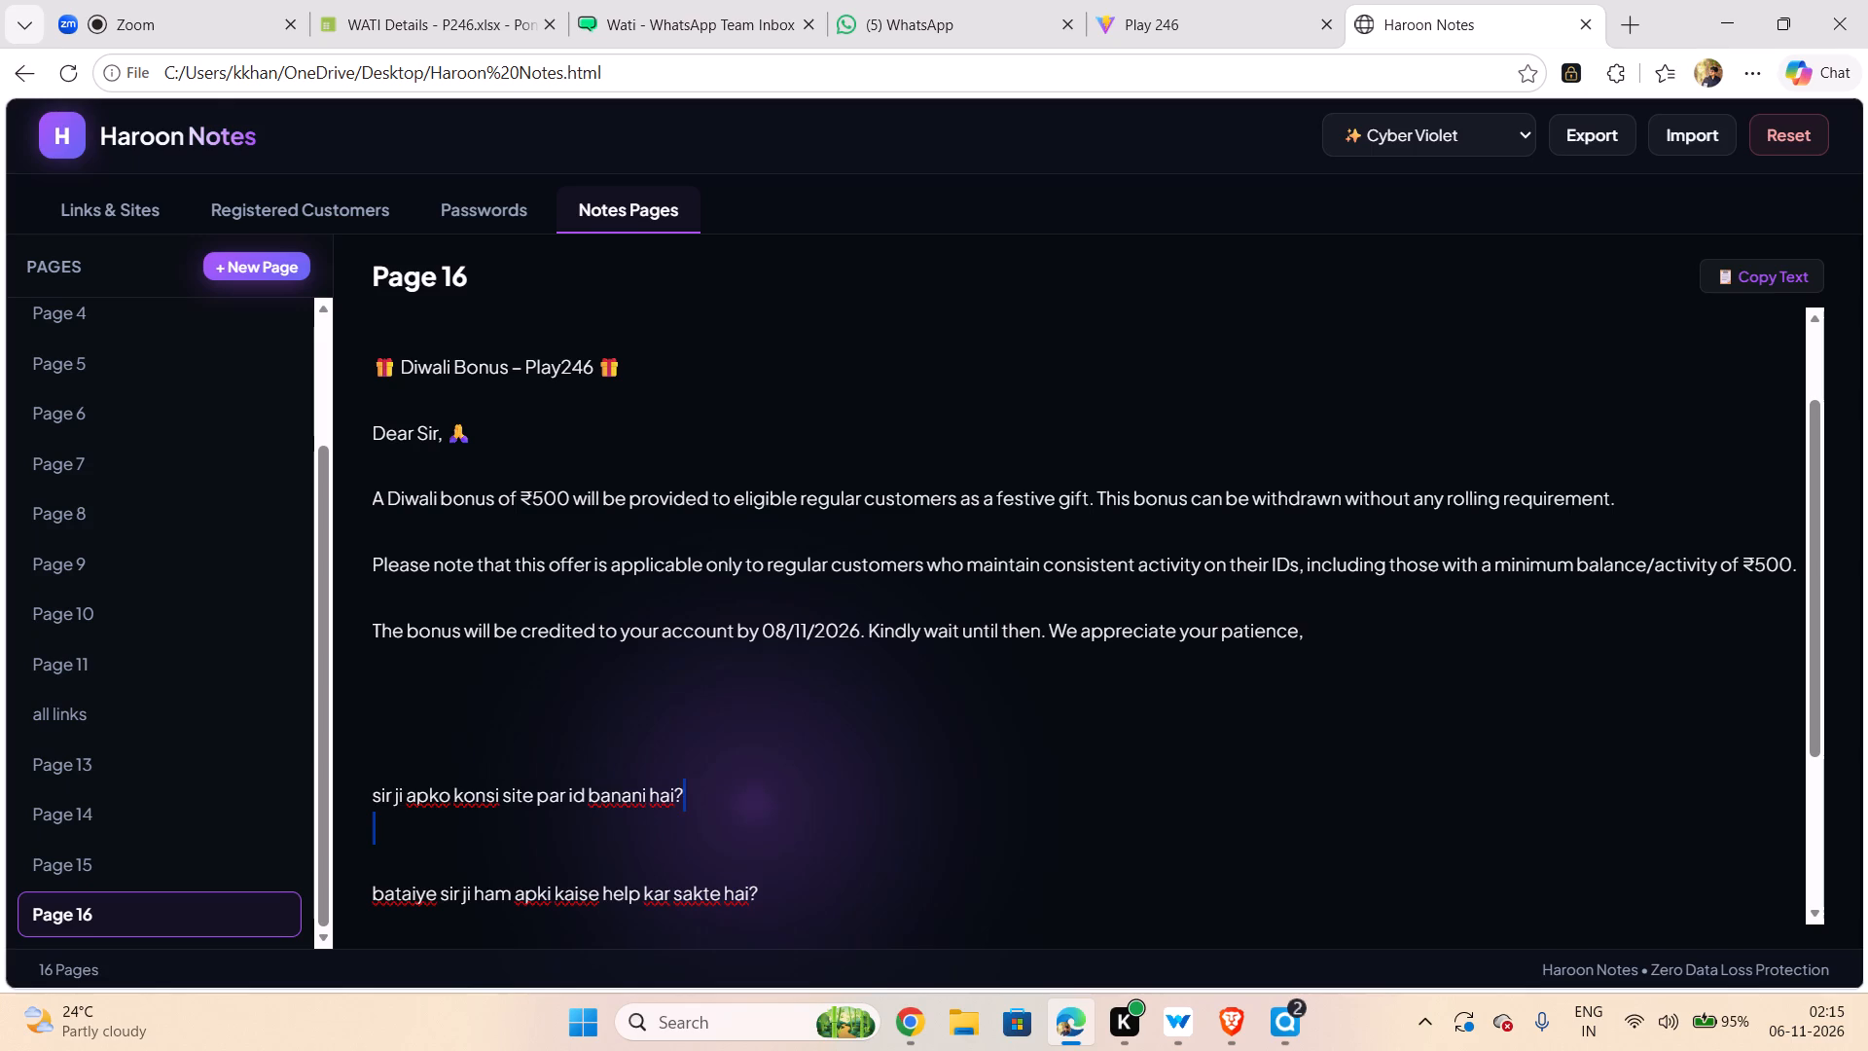
double_click(752, 802)
key("ctrl+c")
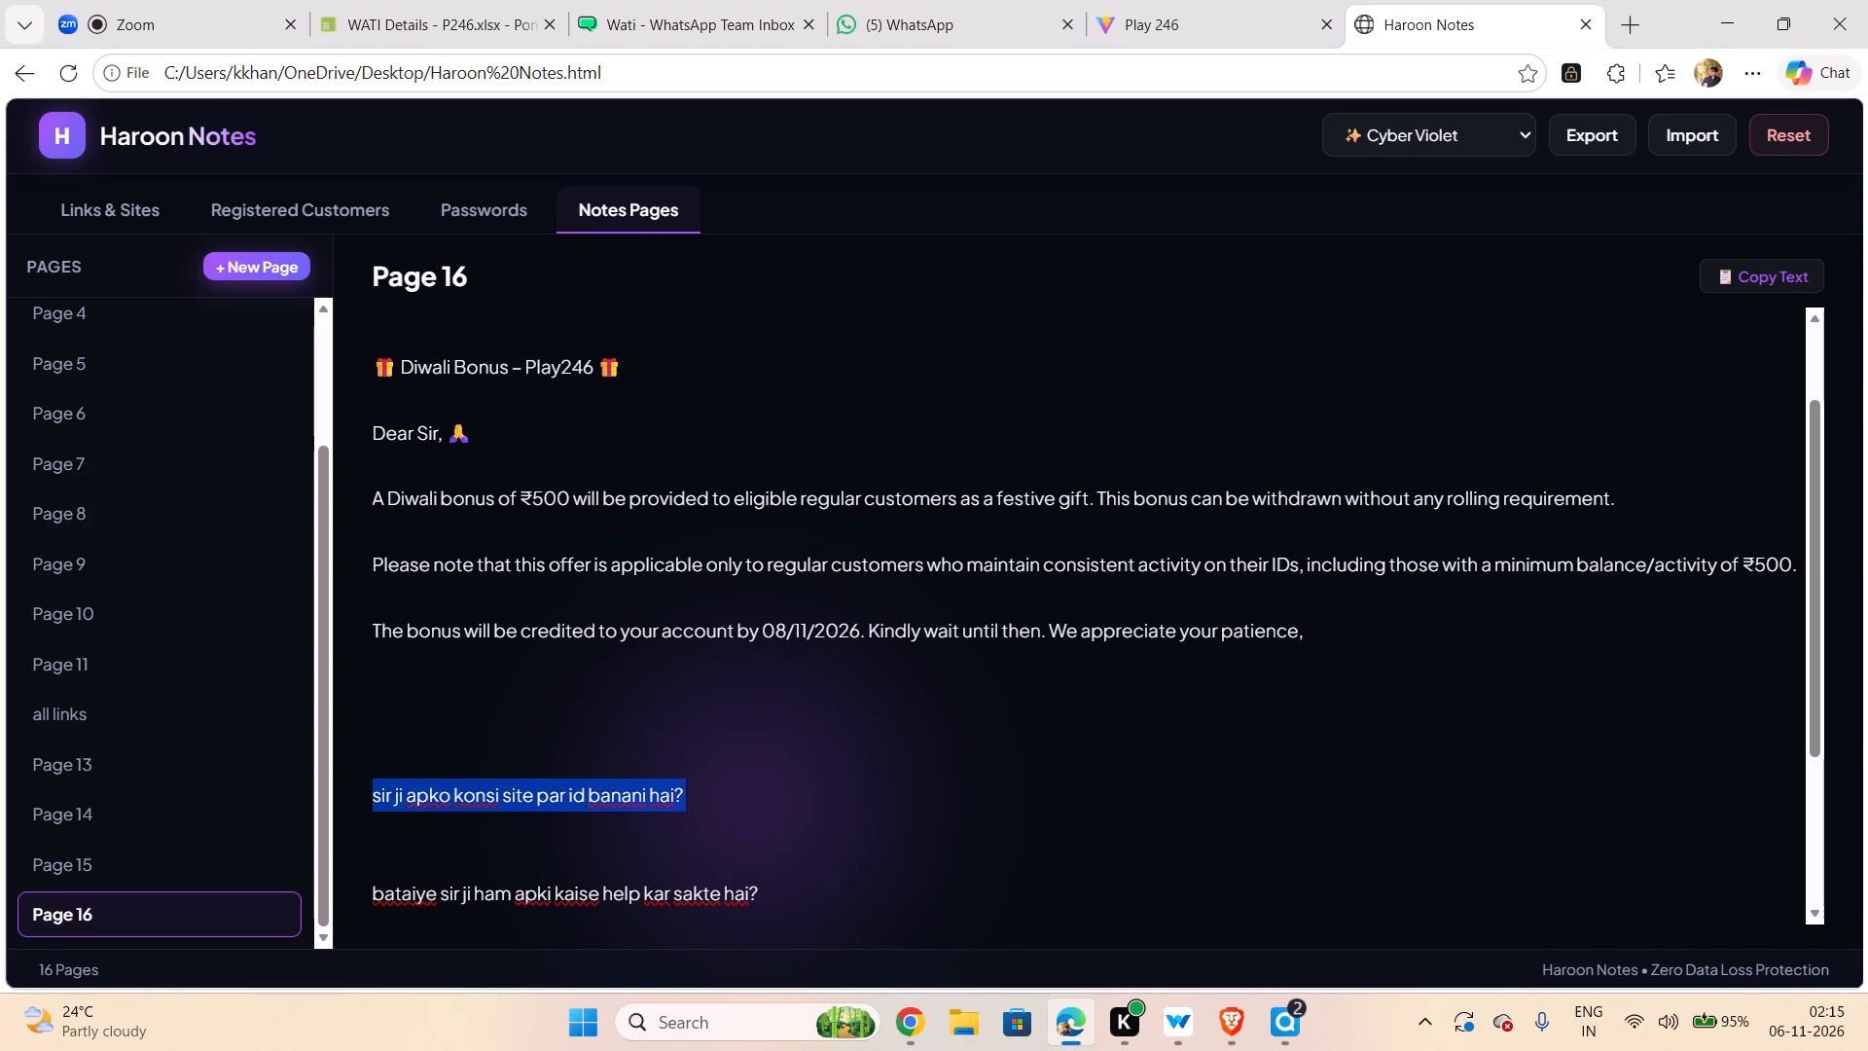
left_click(897, 1011)
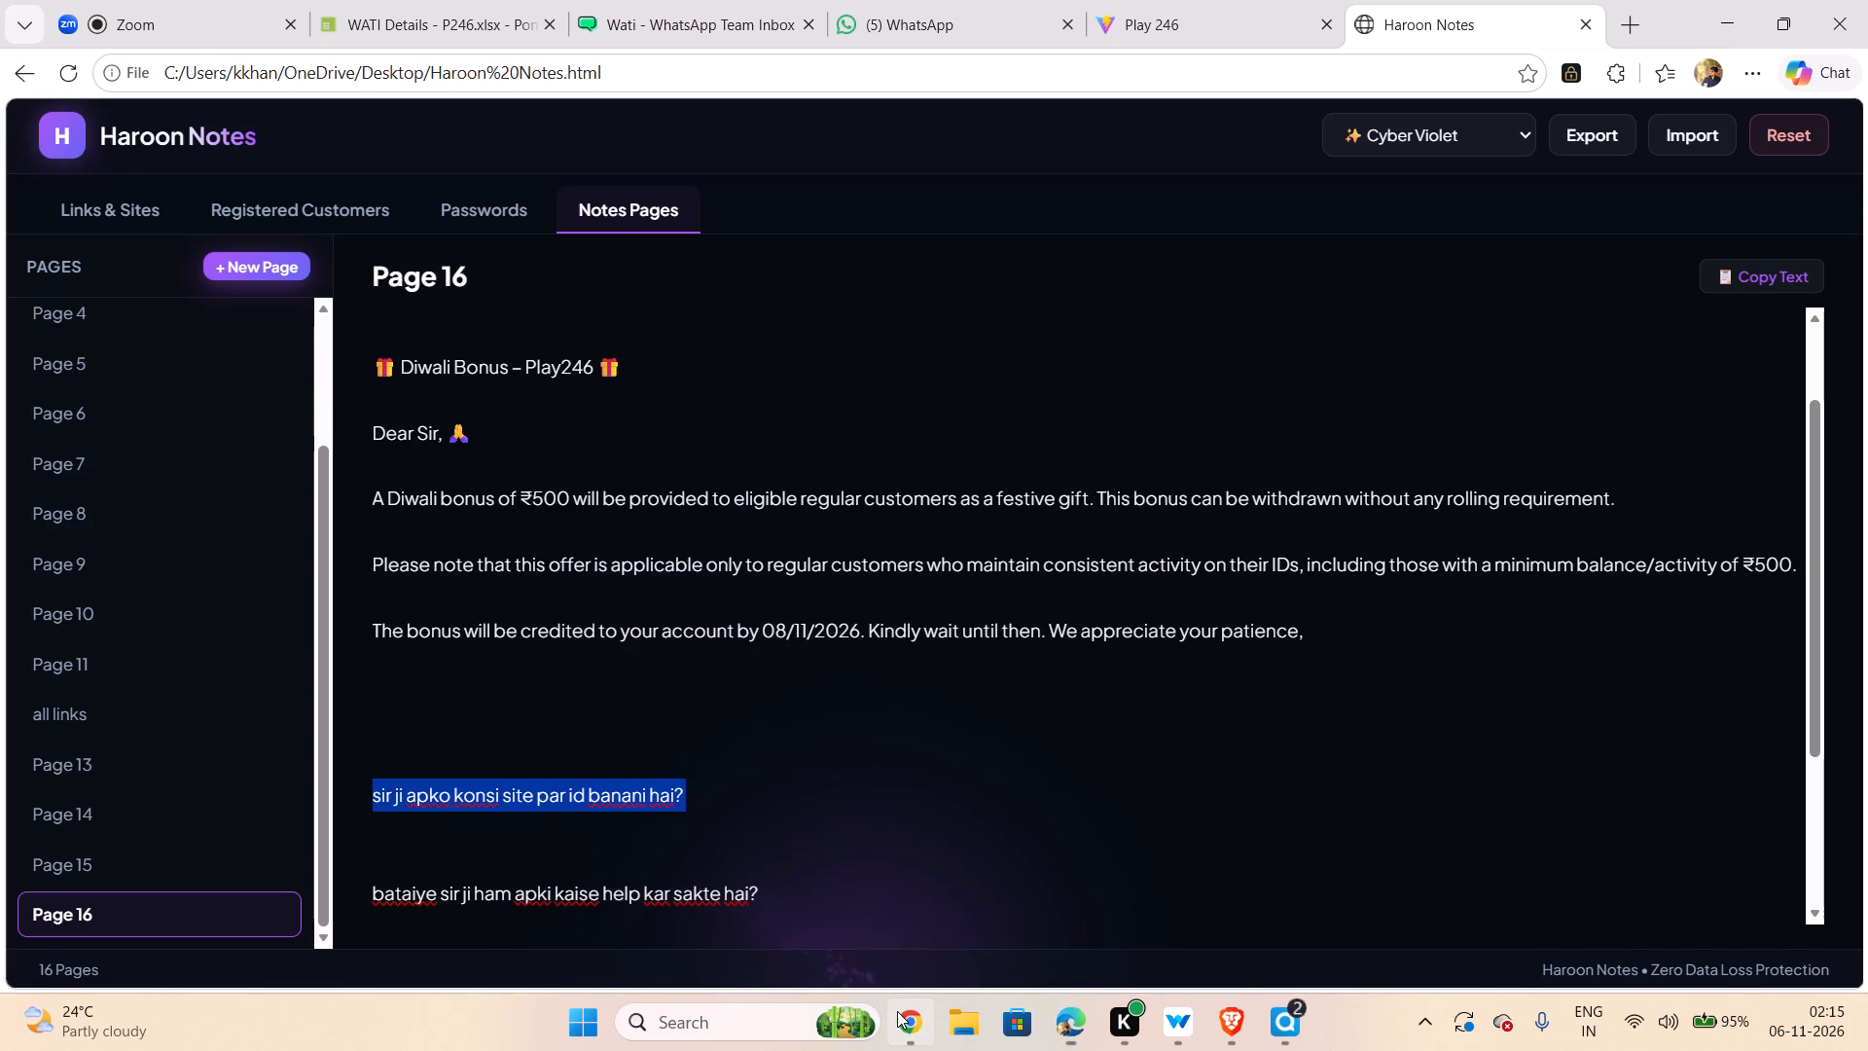
left_click(858, 839)
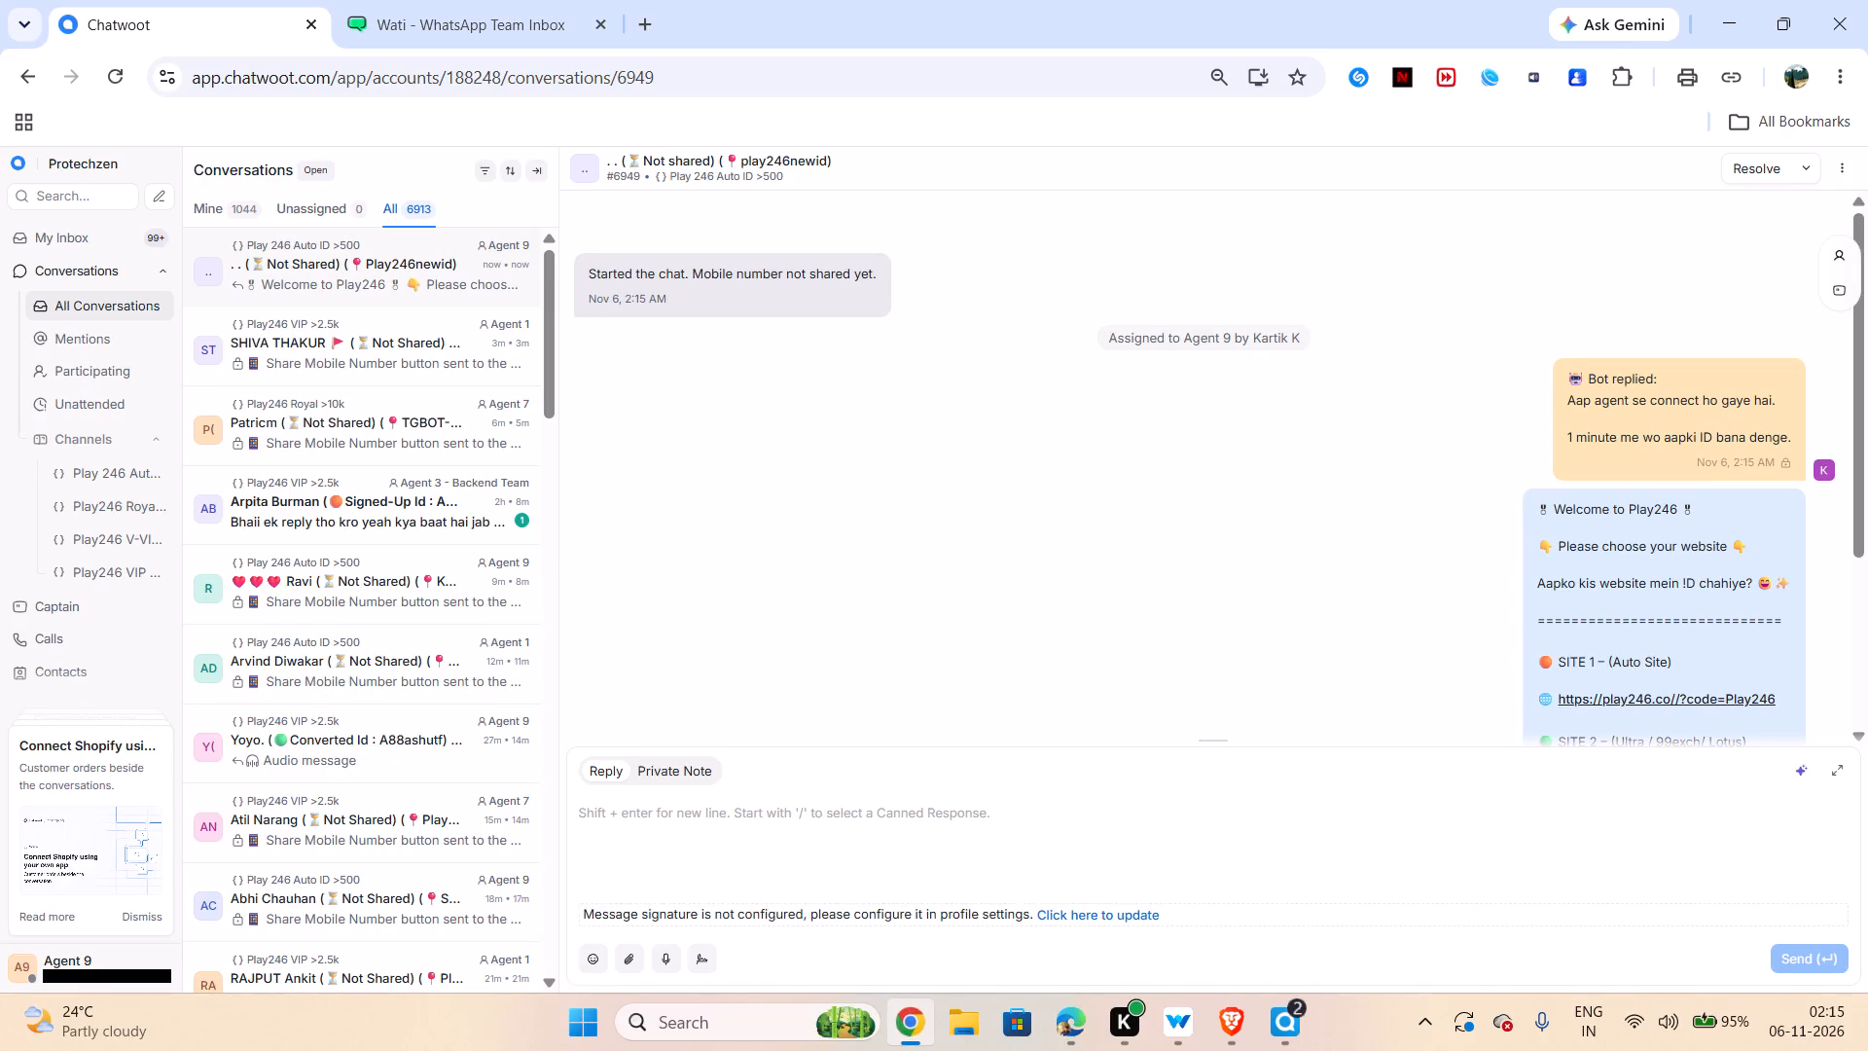
key("ctrl+v")
key("Return")
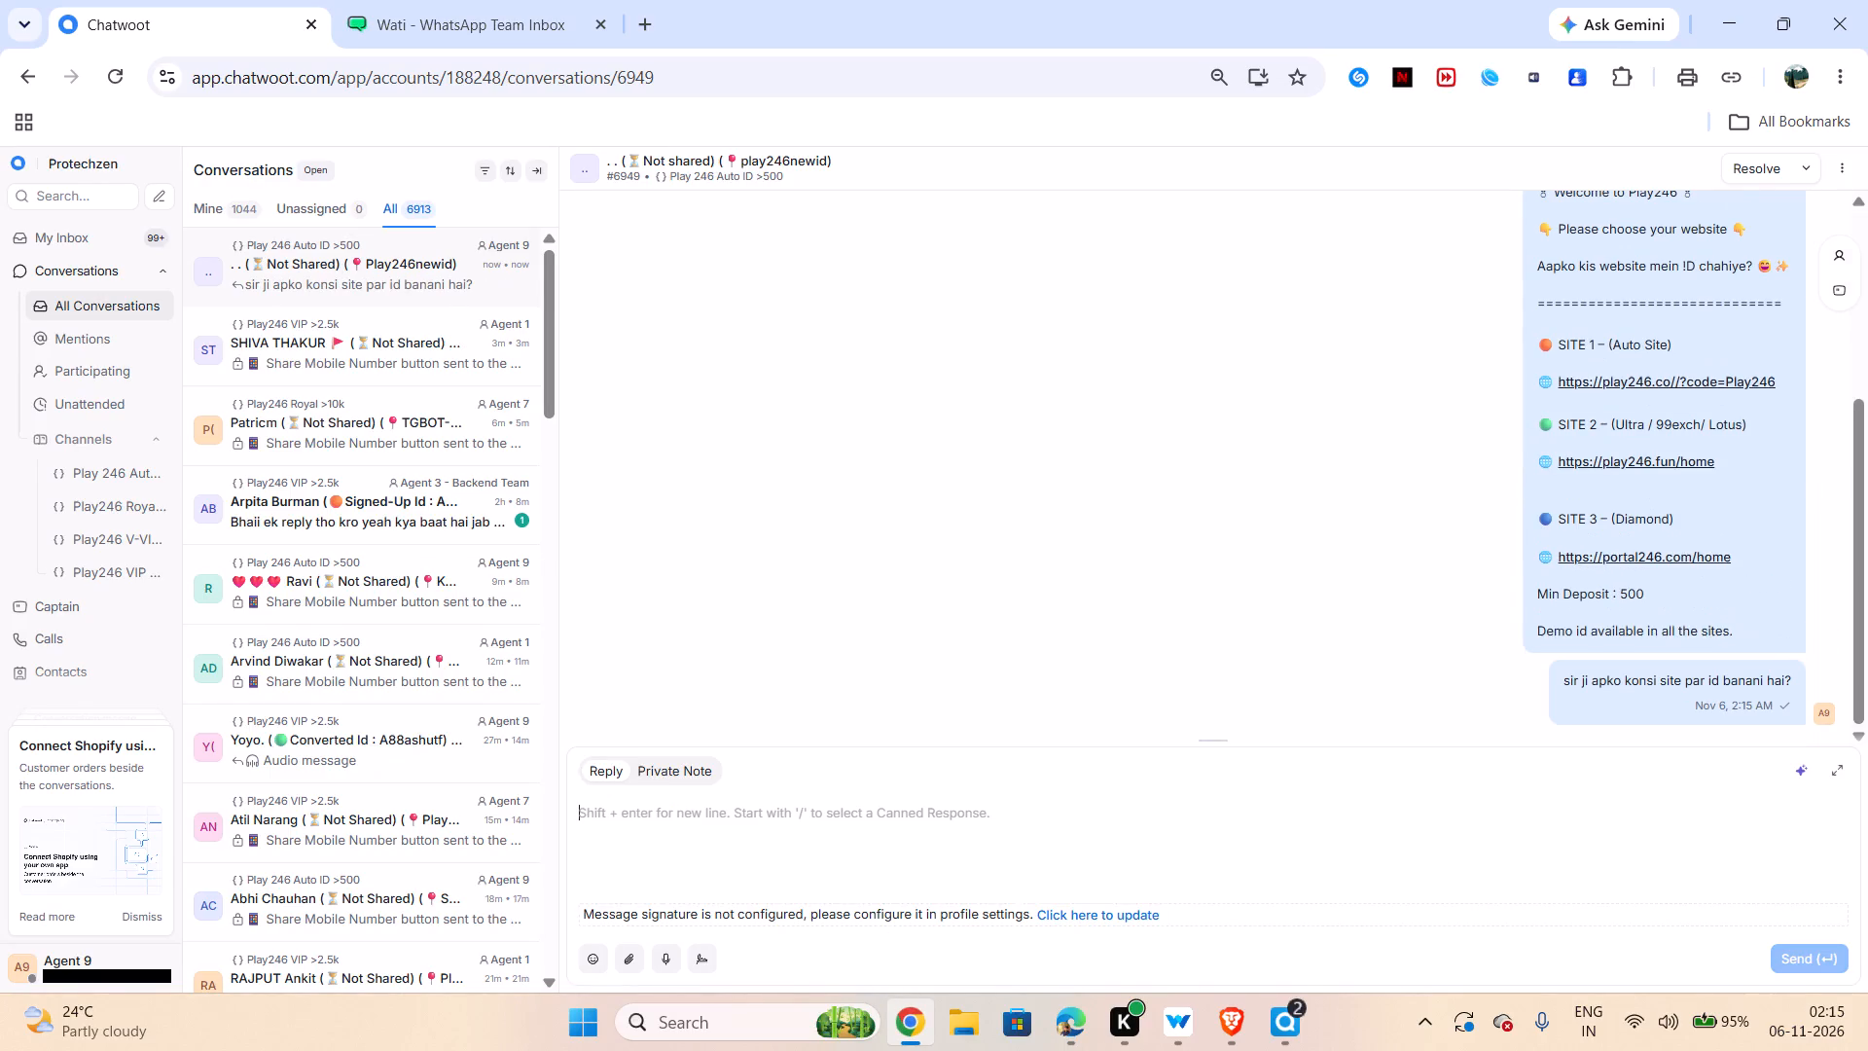
Send "/share" in conversation #6949 to give the customer the Share Mobile Number button.
key("slash")
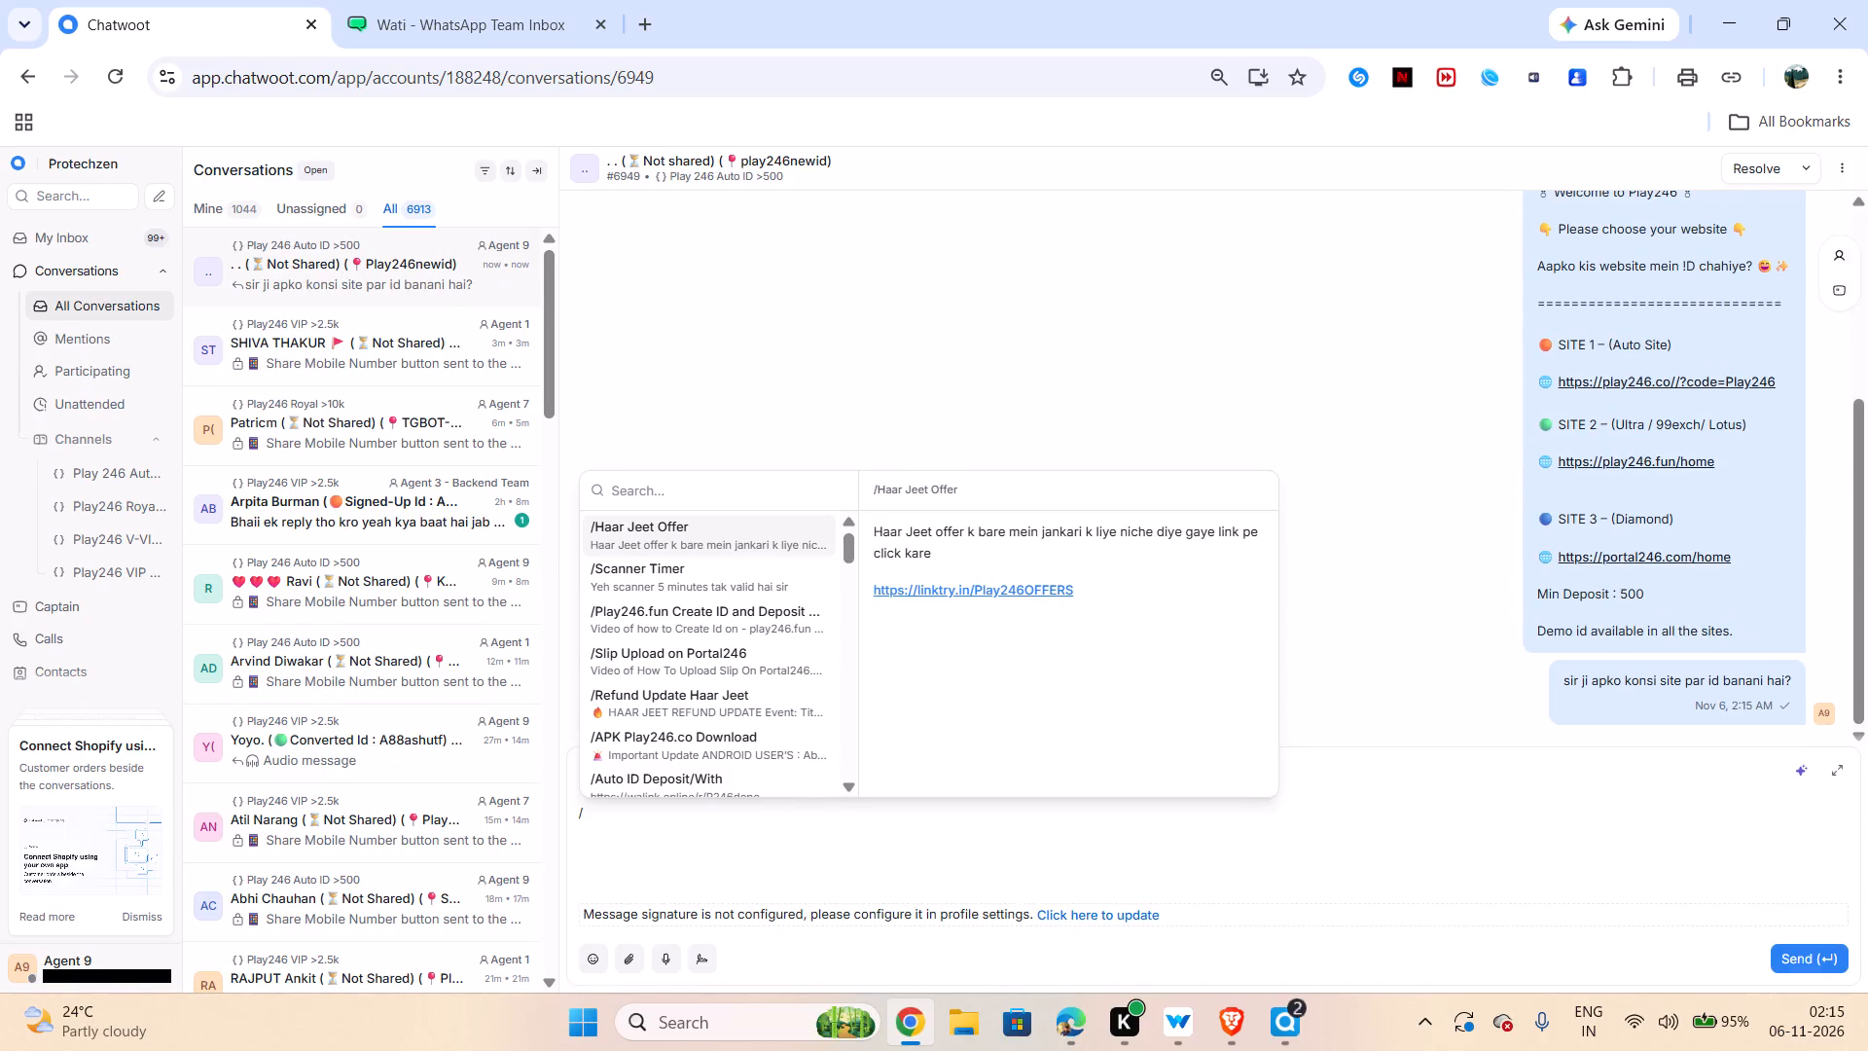
type("share")
key("Return")
key("Return")
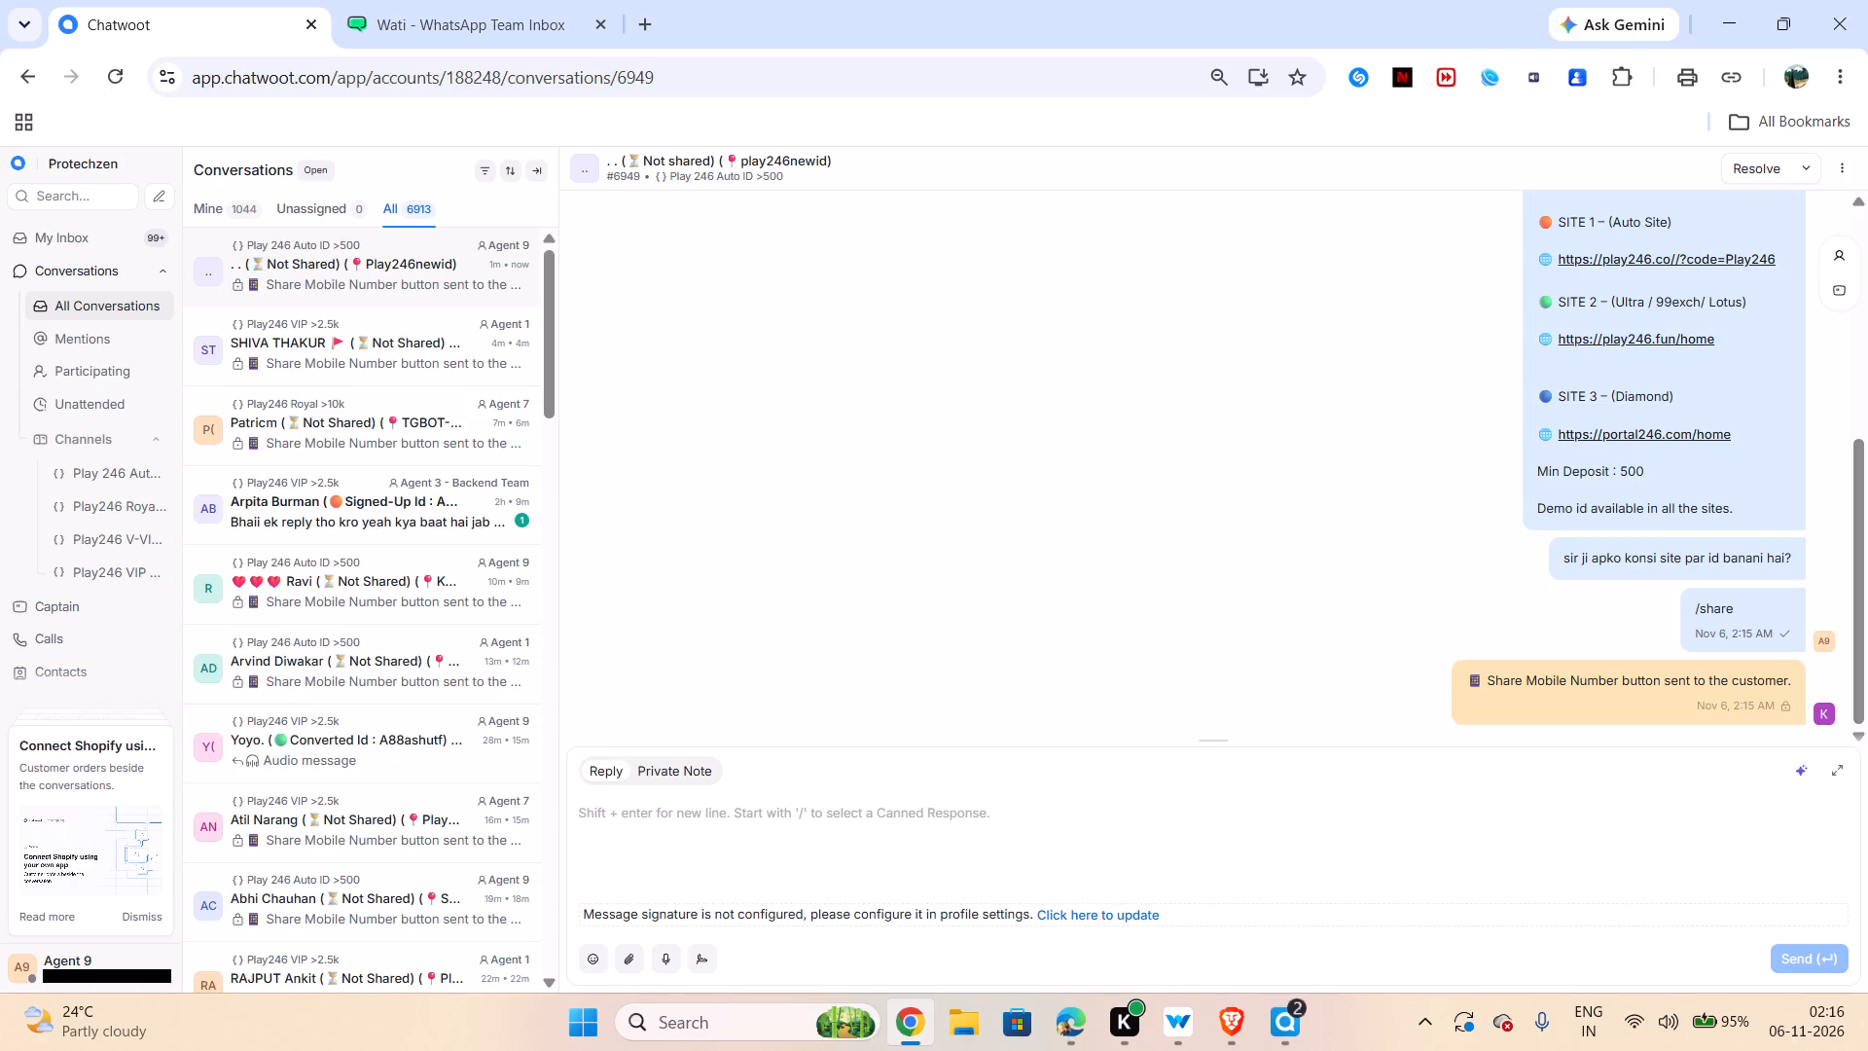
Switch to the Zoom meeting in Edge and unmute the microphone.
left_click(1084, 1020)
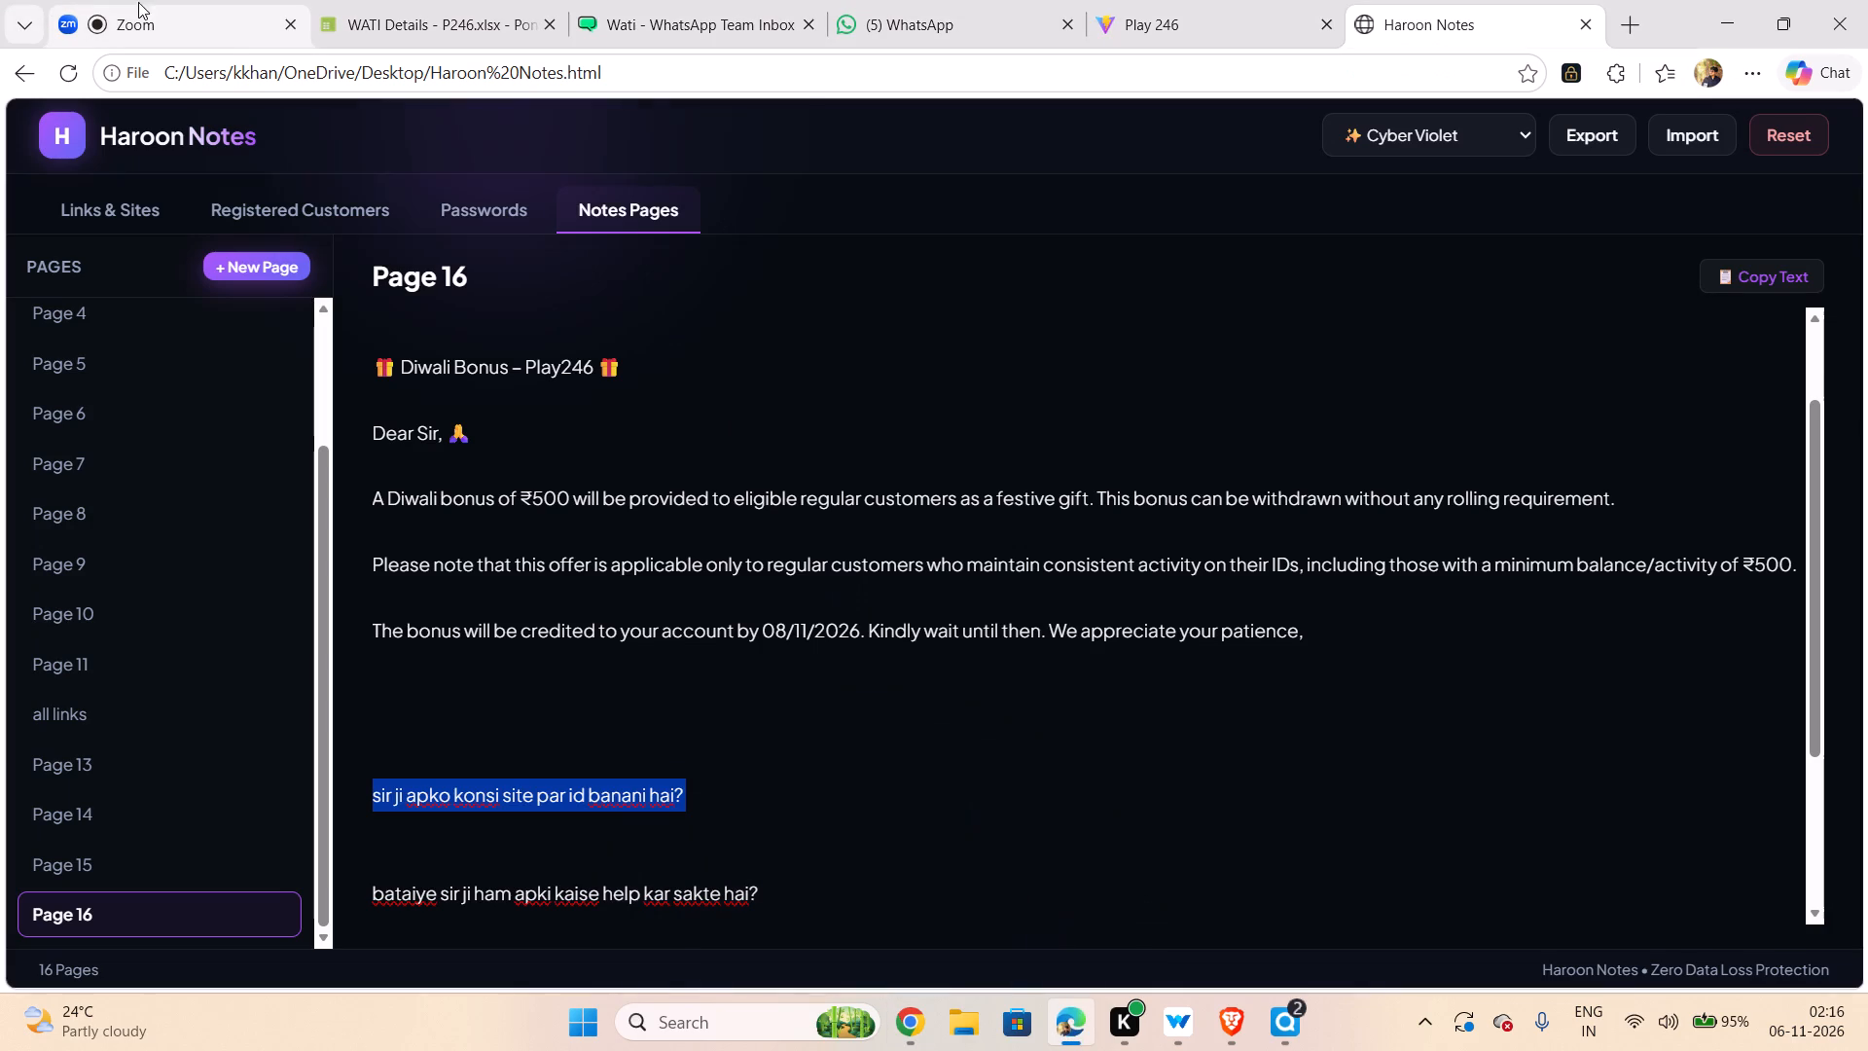
left_click(152, 6)
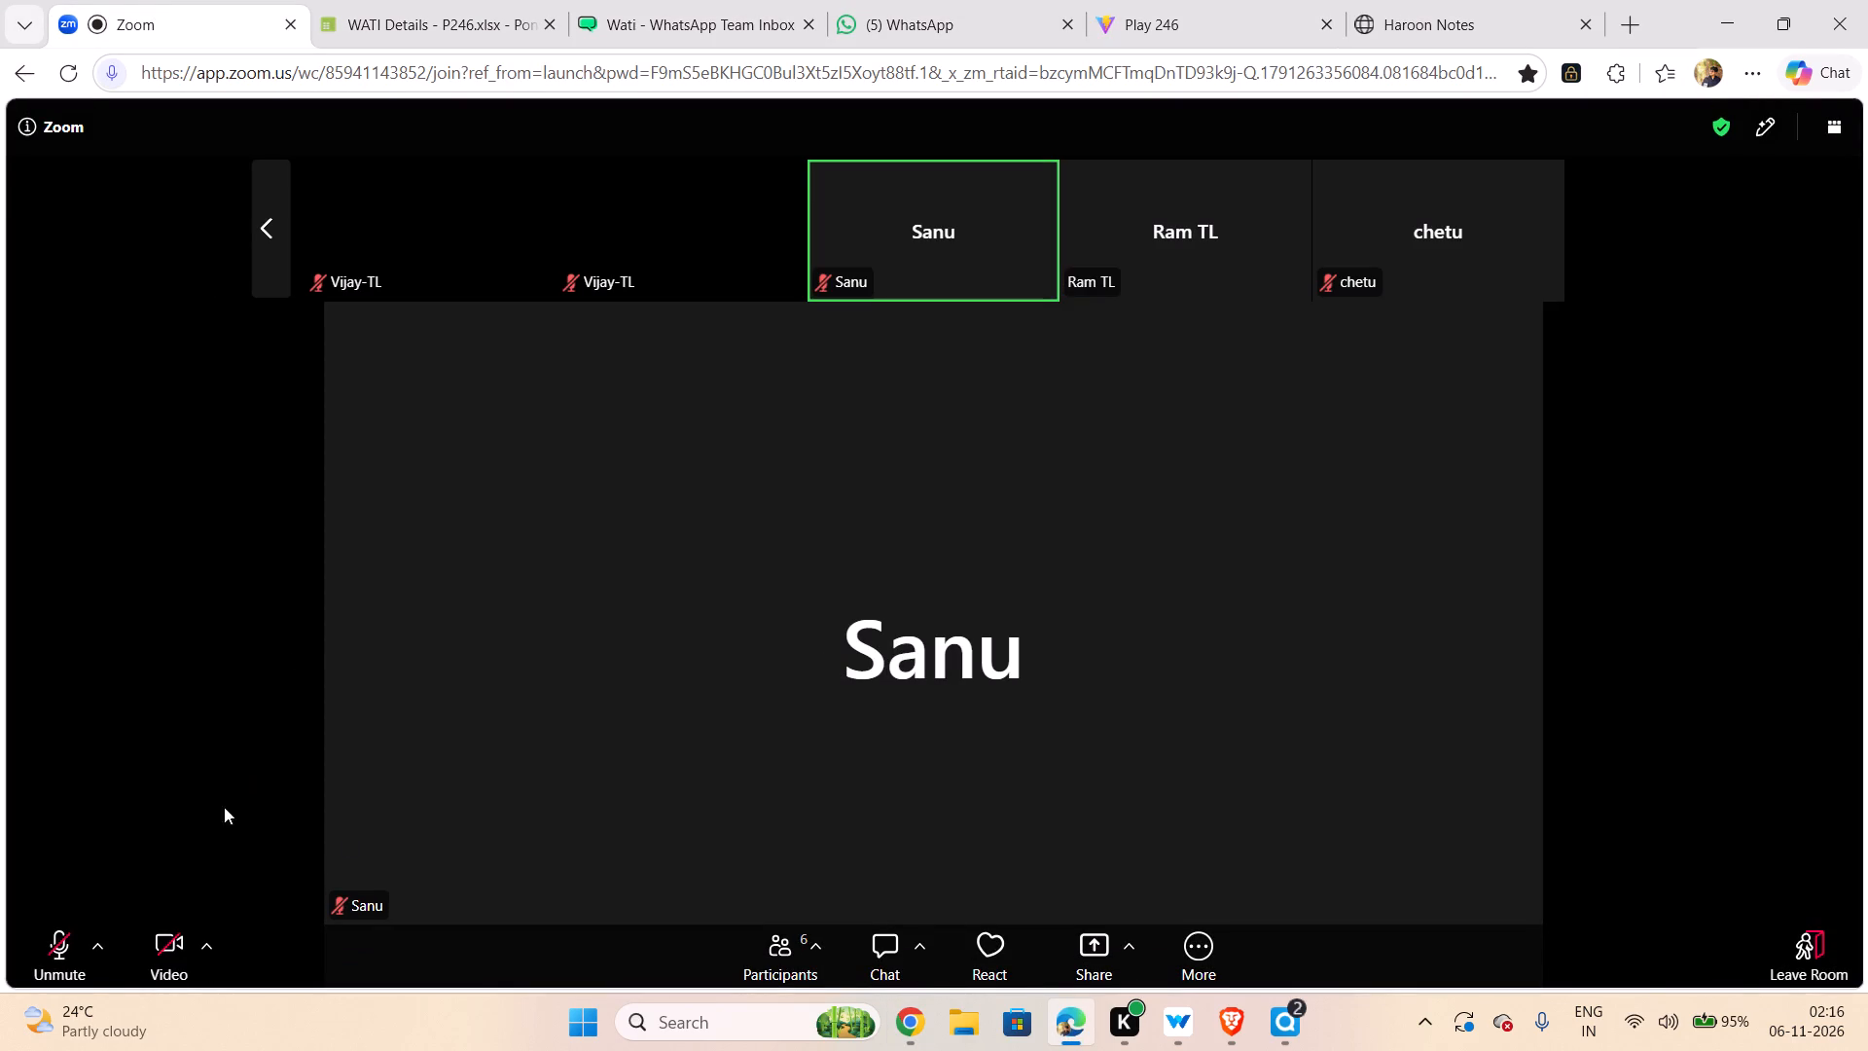
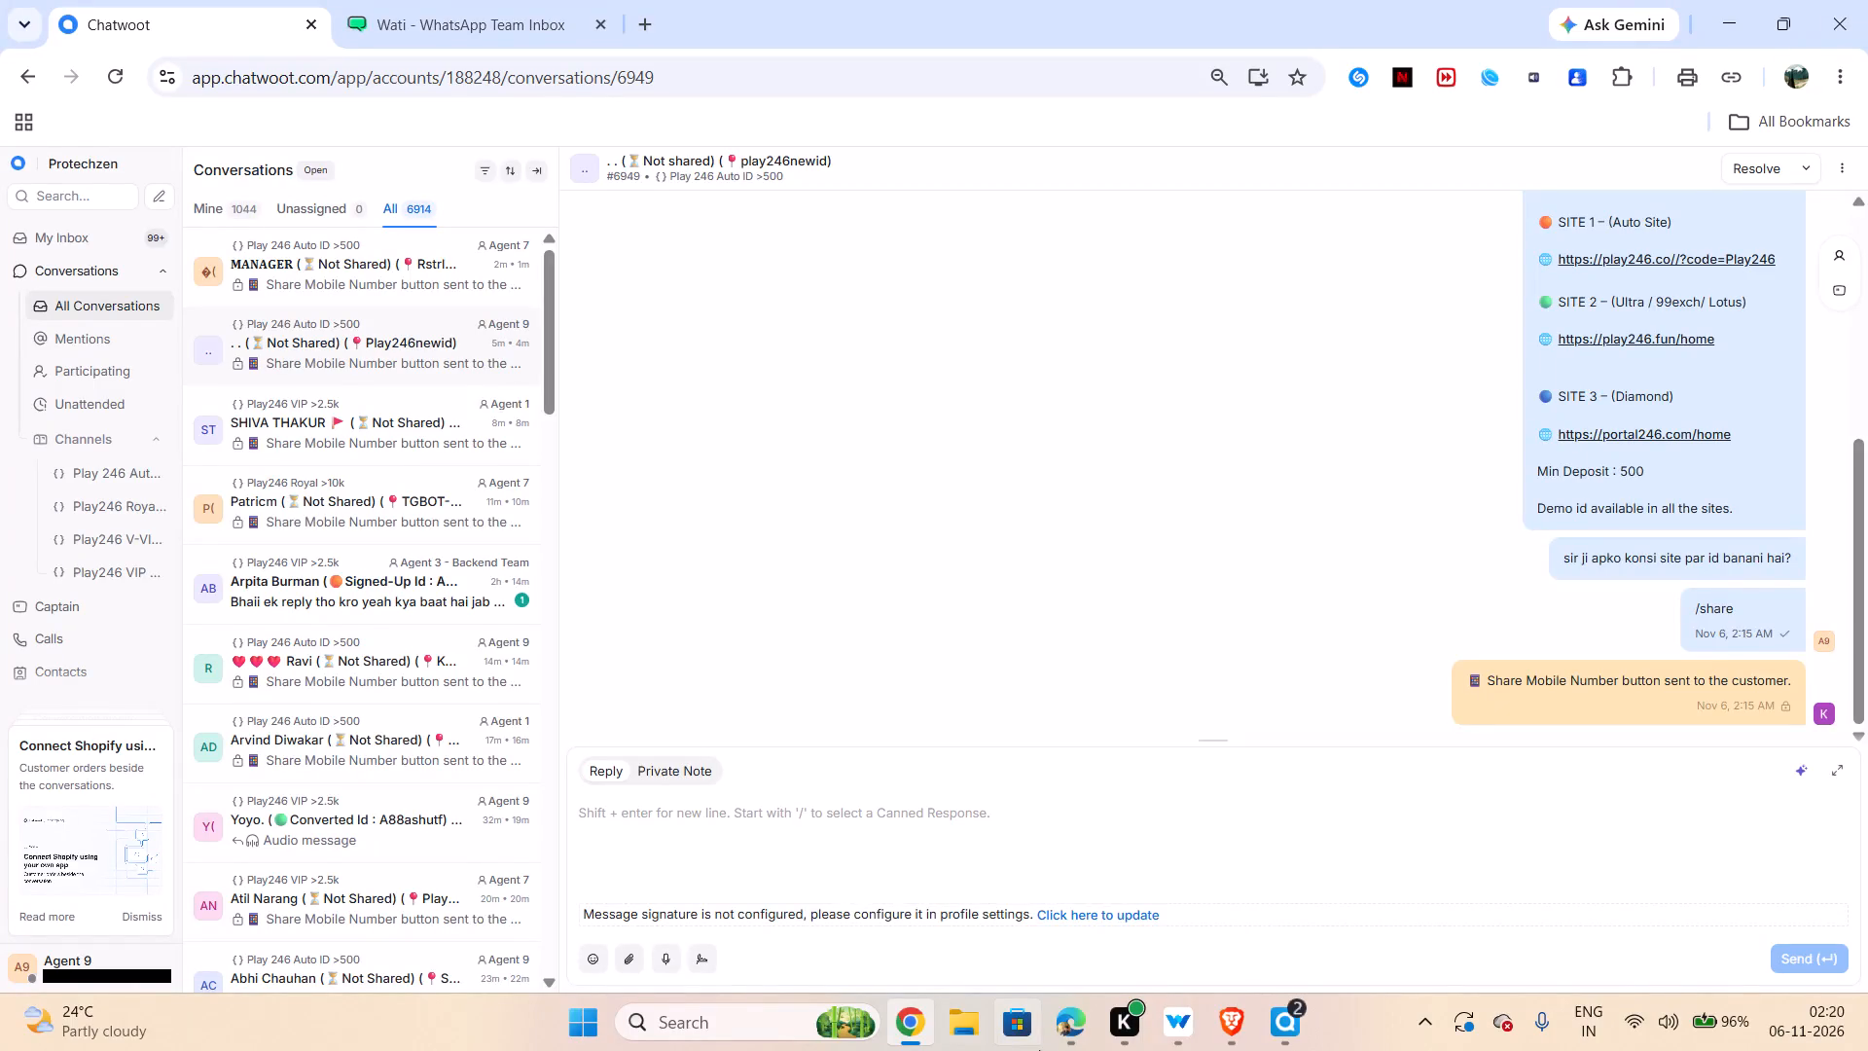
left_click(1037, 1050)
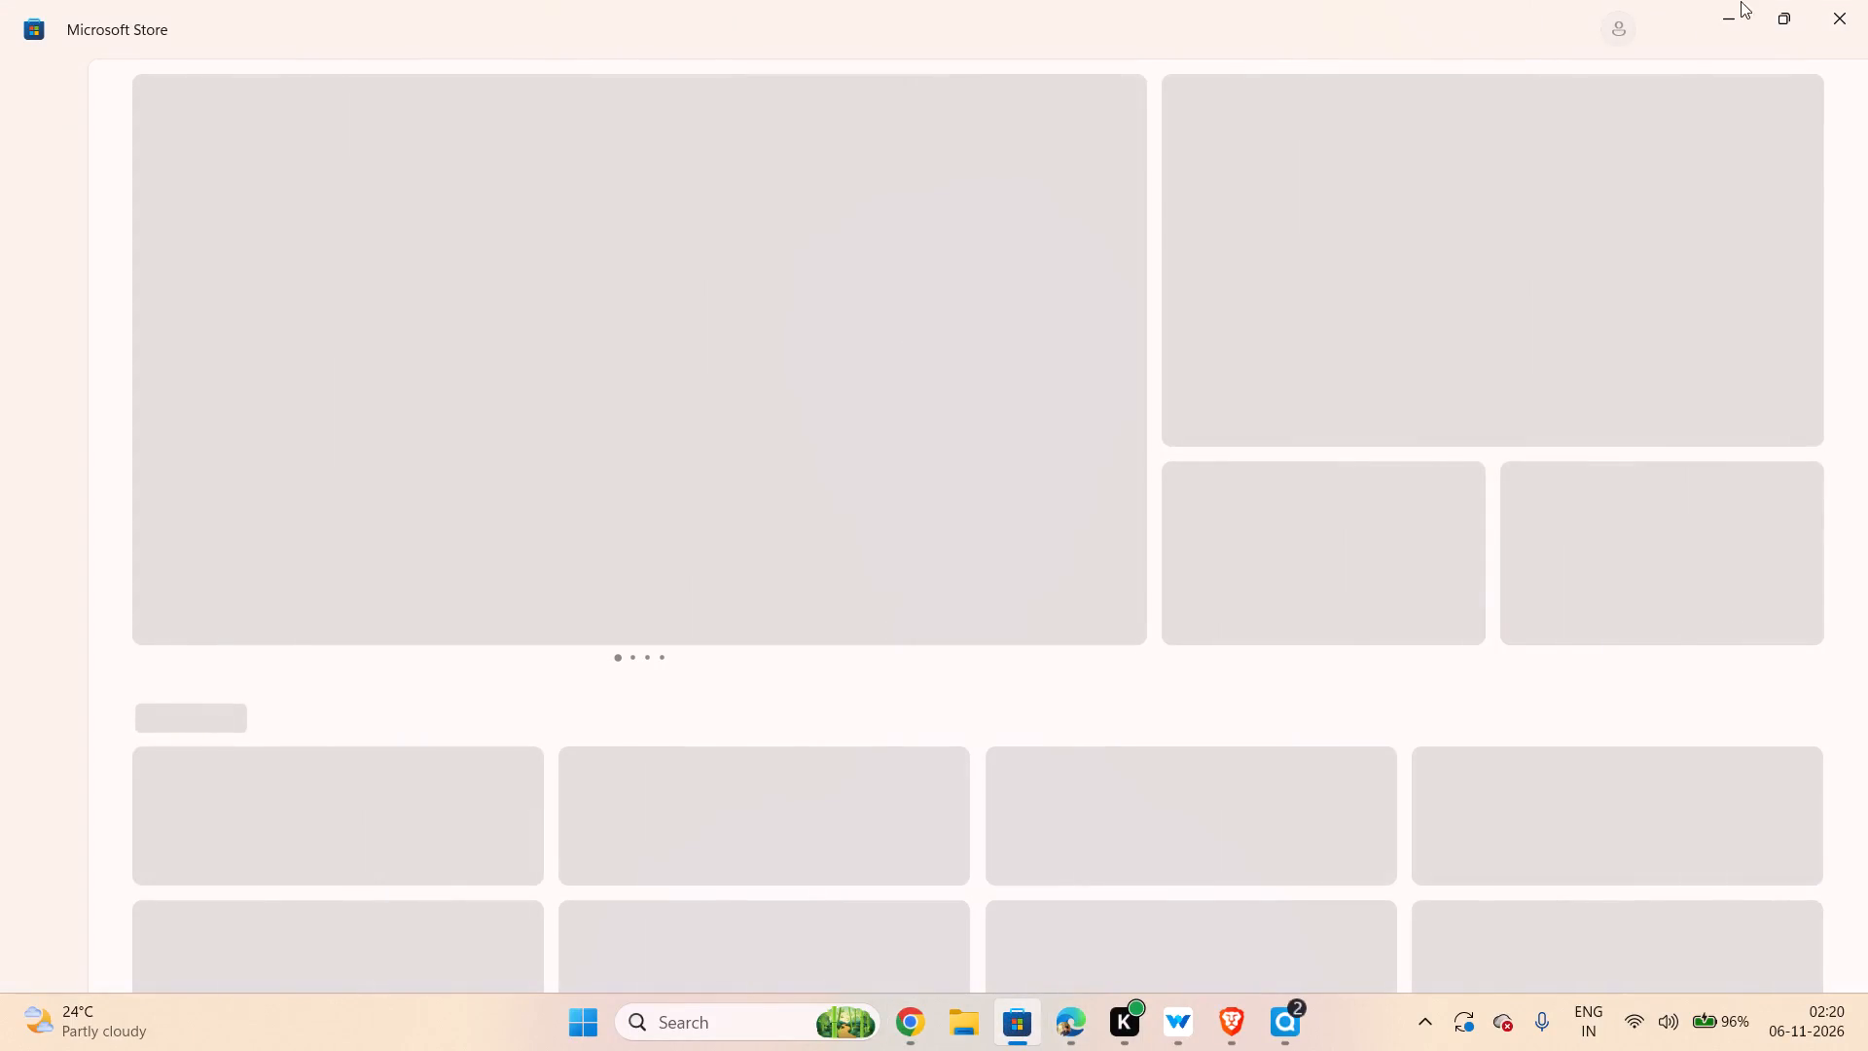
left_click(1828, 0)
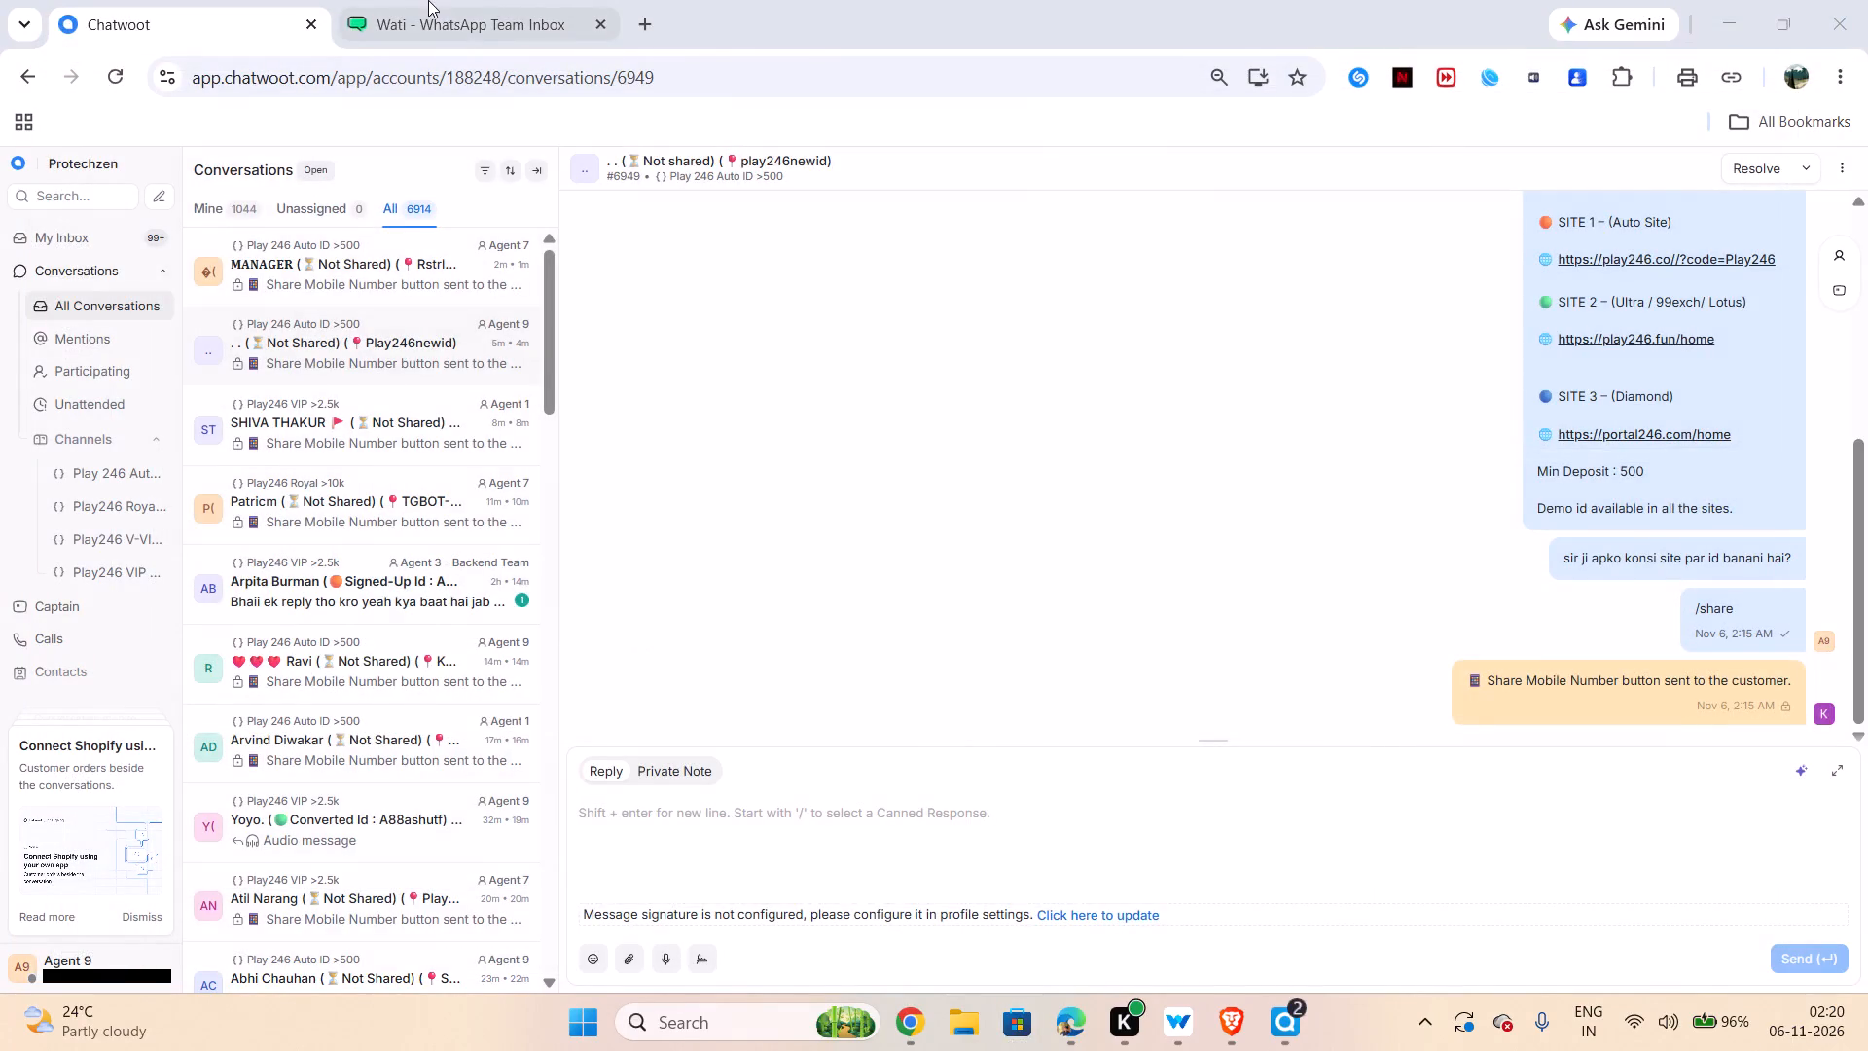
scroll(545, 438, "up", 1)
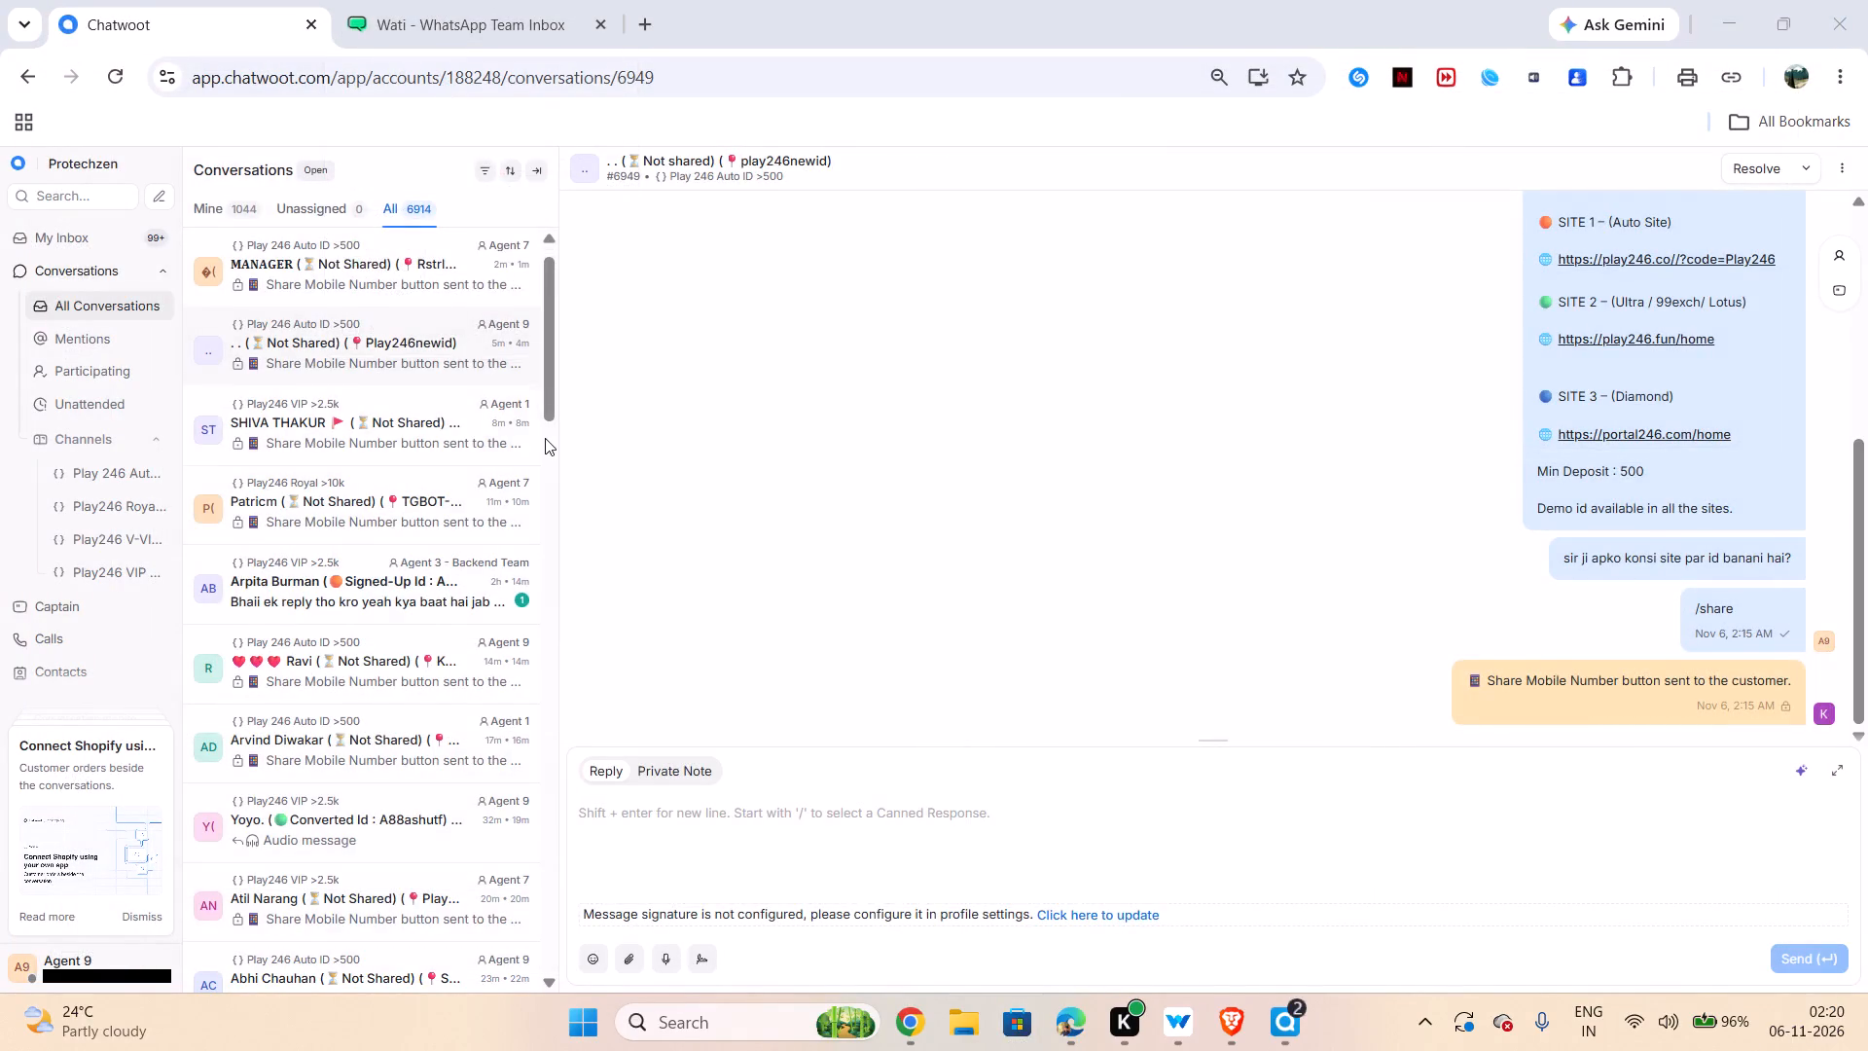
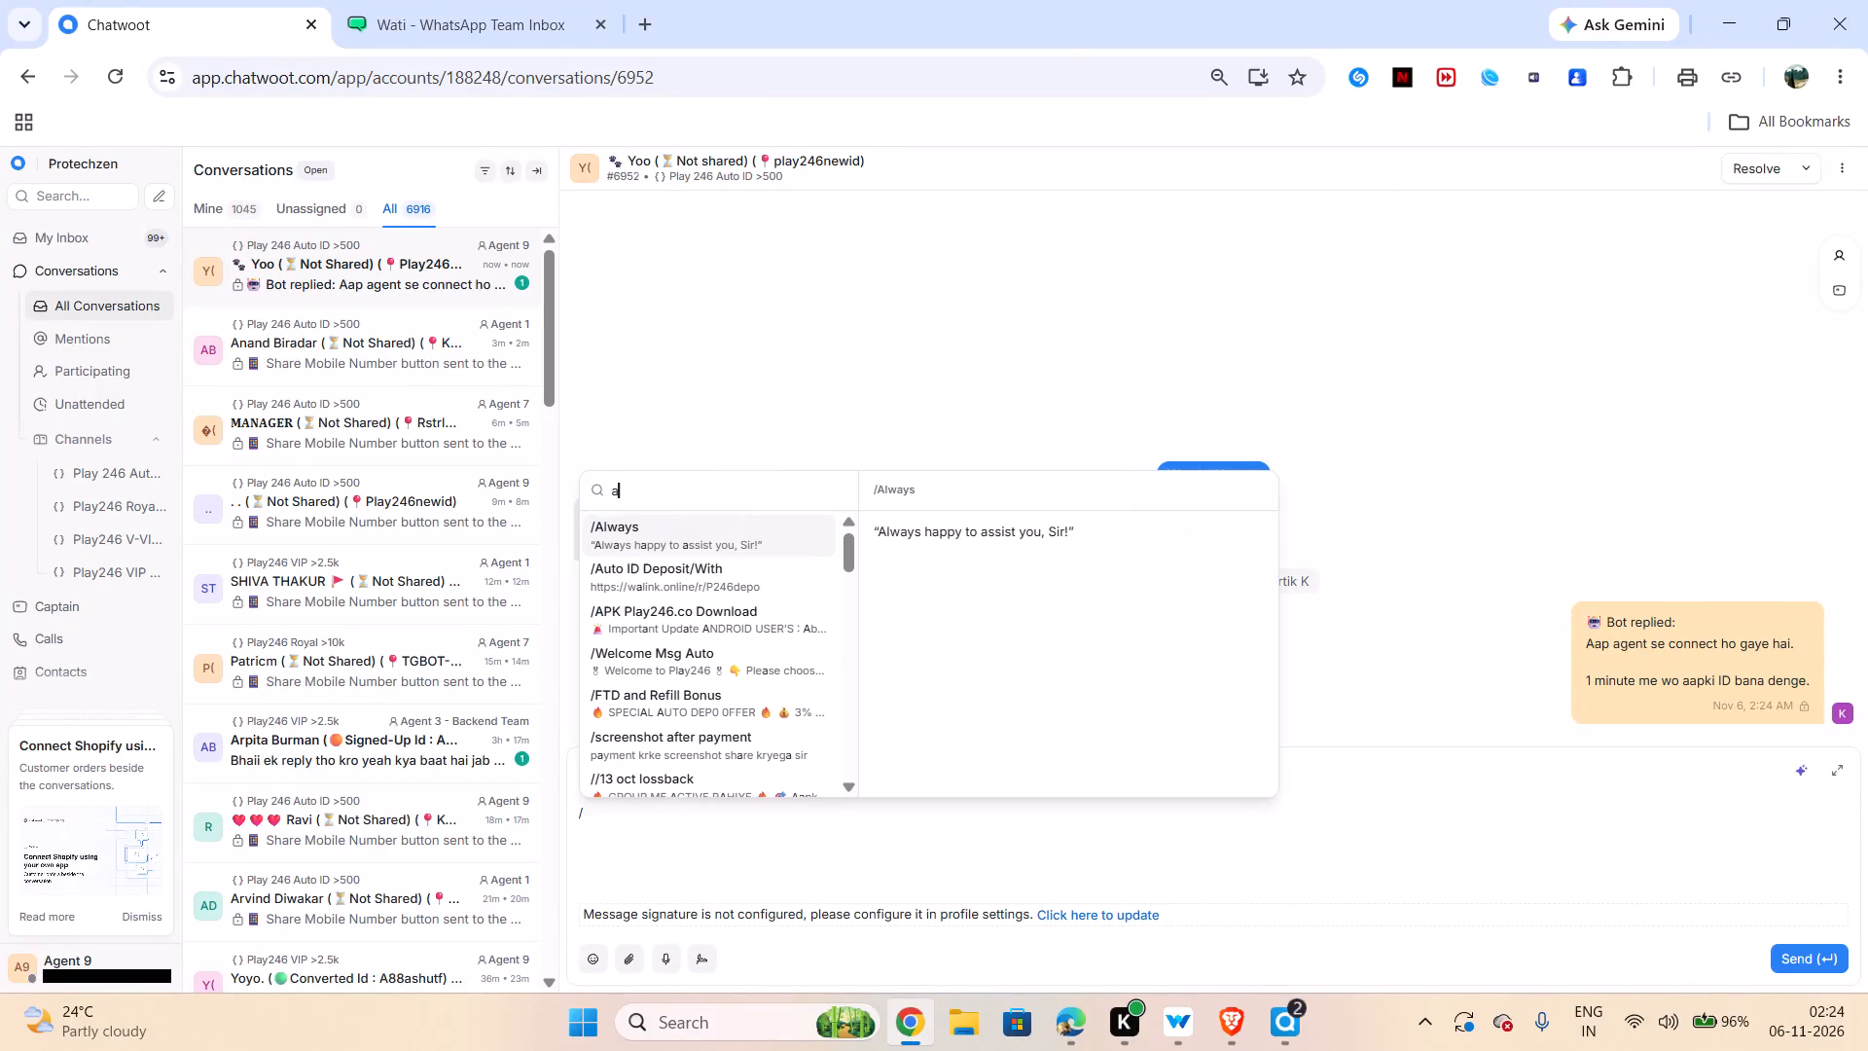
Filter the canned responses by "auto" for the reply in the open Play 246 Auto ID >500 conversation.
key("u")
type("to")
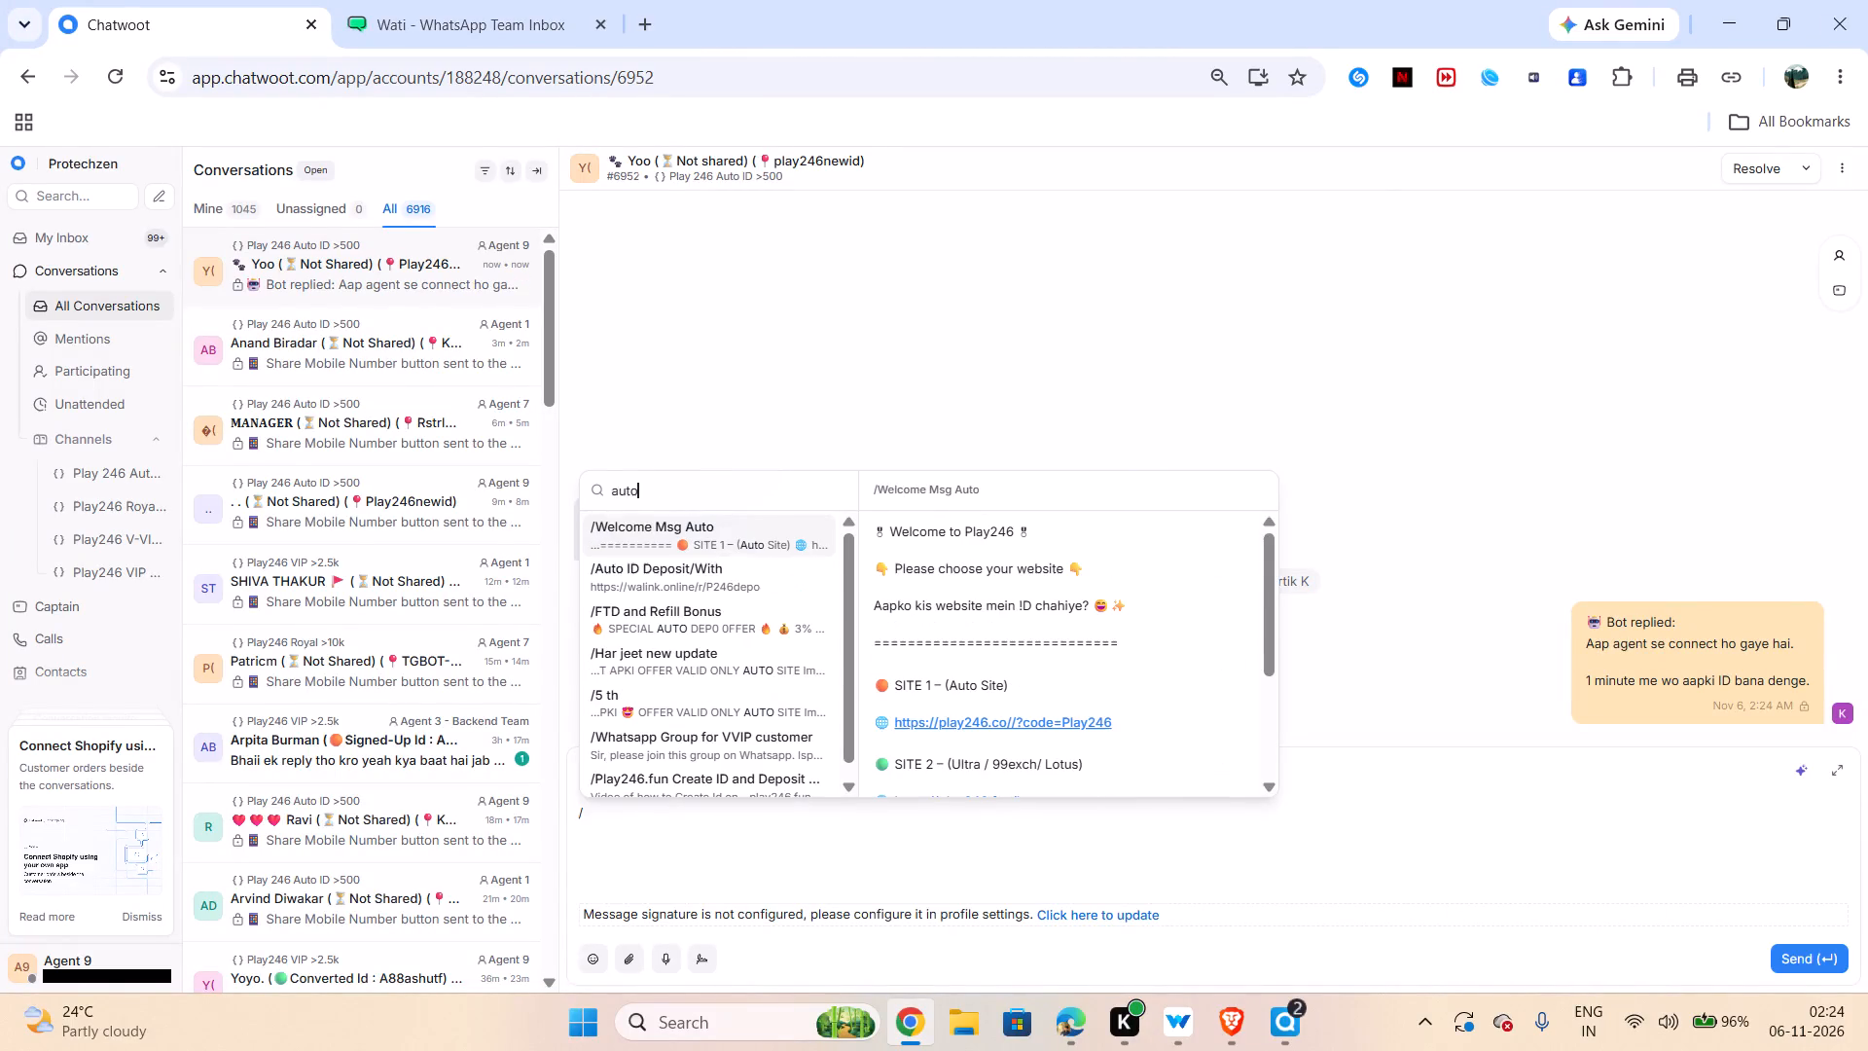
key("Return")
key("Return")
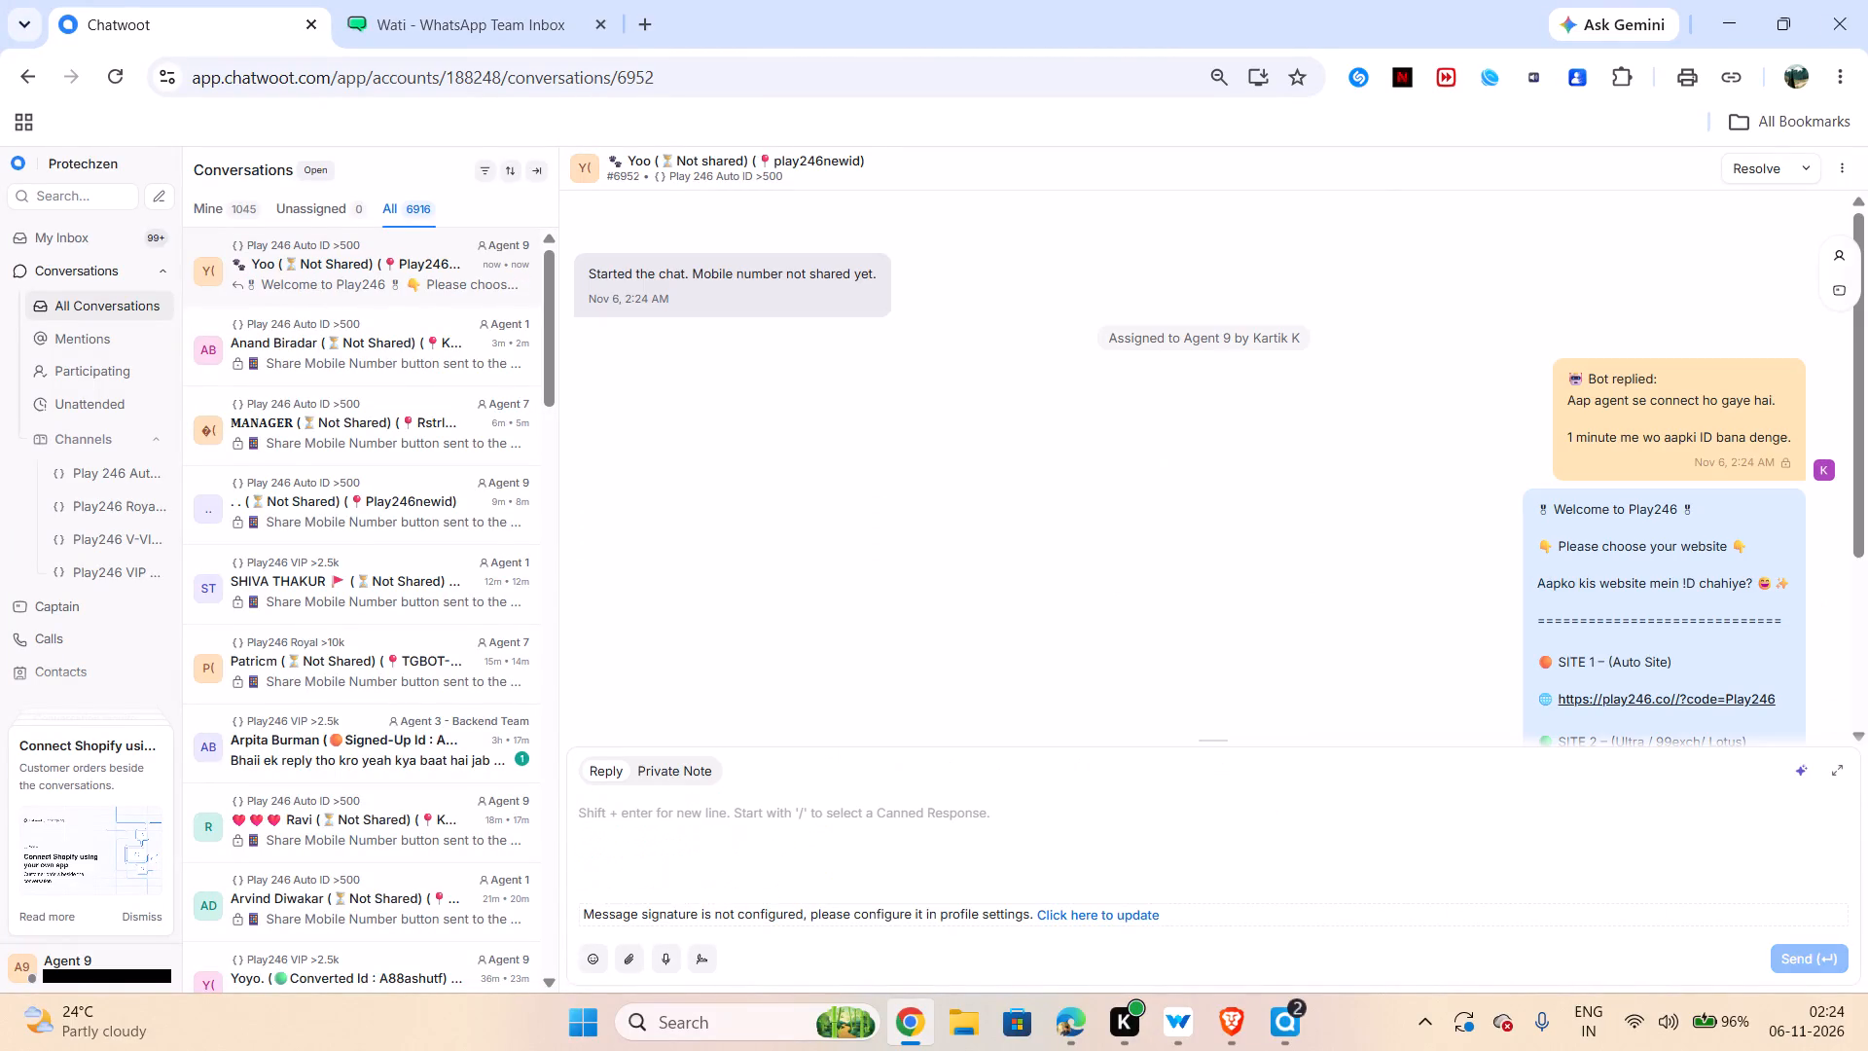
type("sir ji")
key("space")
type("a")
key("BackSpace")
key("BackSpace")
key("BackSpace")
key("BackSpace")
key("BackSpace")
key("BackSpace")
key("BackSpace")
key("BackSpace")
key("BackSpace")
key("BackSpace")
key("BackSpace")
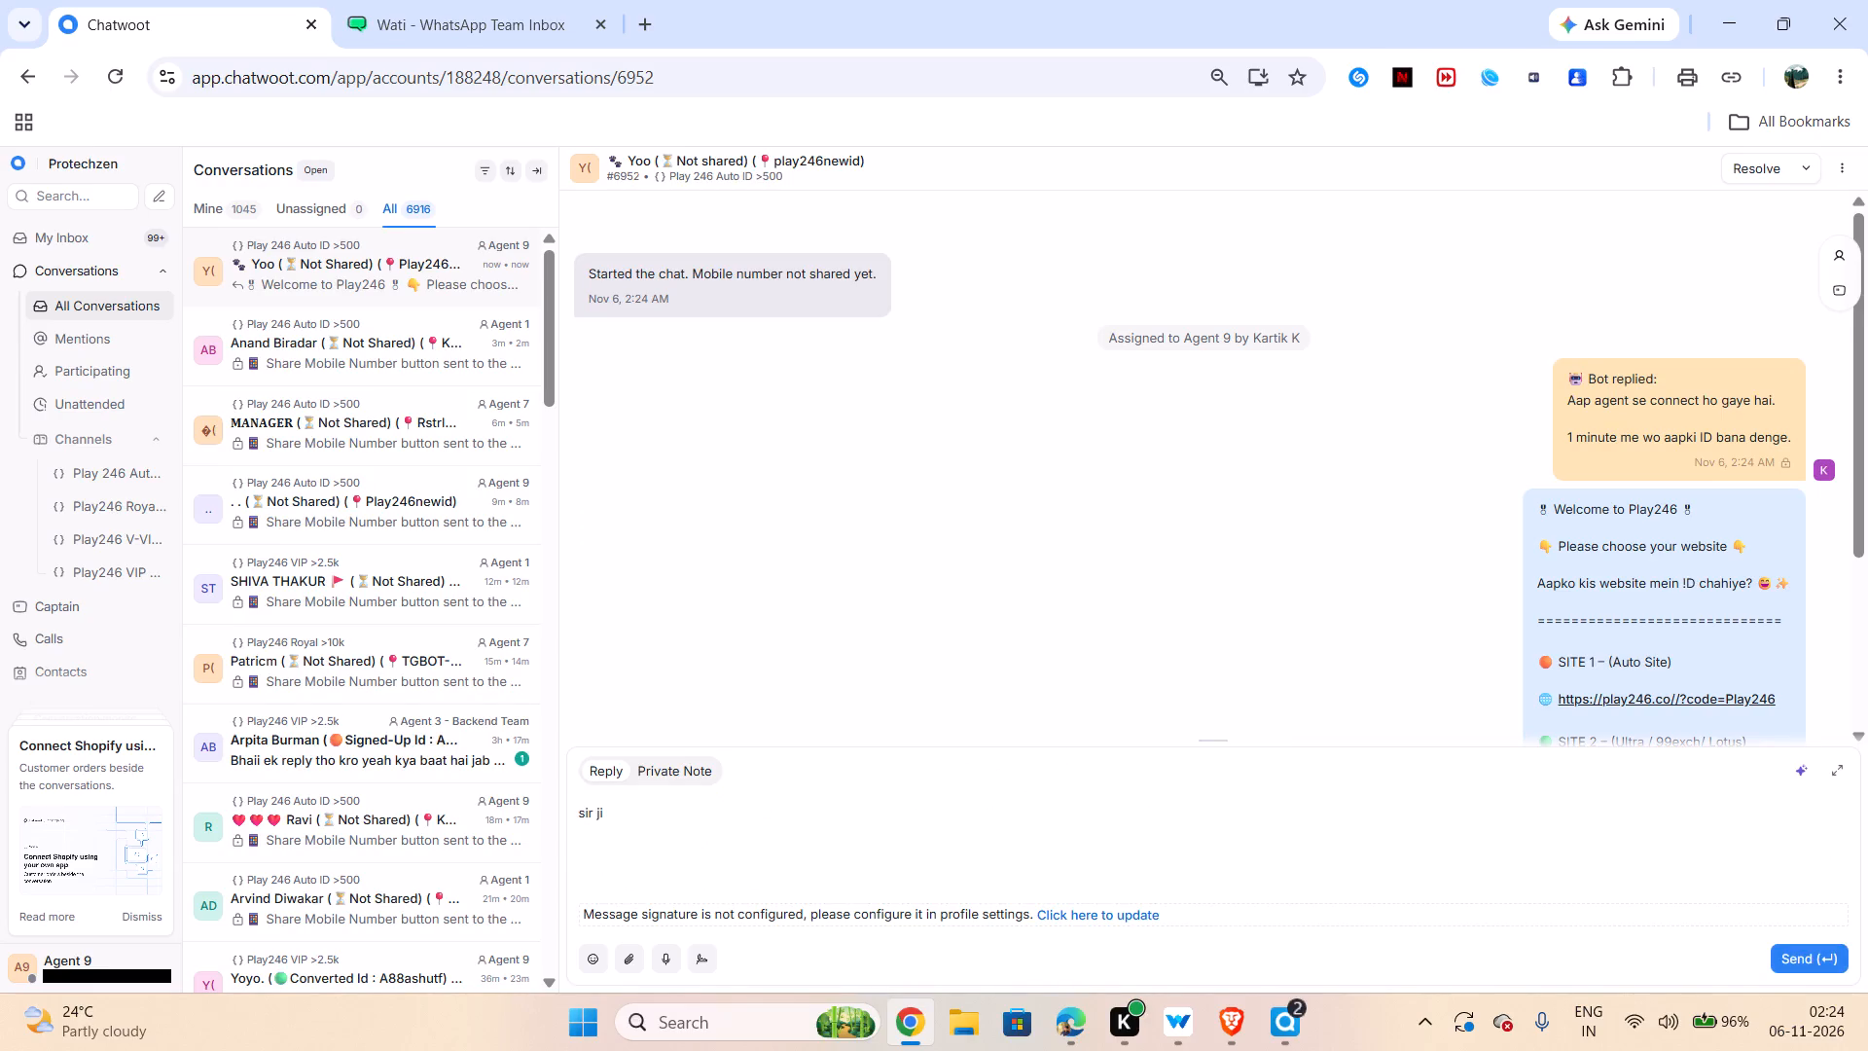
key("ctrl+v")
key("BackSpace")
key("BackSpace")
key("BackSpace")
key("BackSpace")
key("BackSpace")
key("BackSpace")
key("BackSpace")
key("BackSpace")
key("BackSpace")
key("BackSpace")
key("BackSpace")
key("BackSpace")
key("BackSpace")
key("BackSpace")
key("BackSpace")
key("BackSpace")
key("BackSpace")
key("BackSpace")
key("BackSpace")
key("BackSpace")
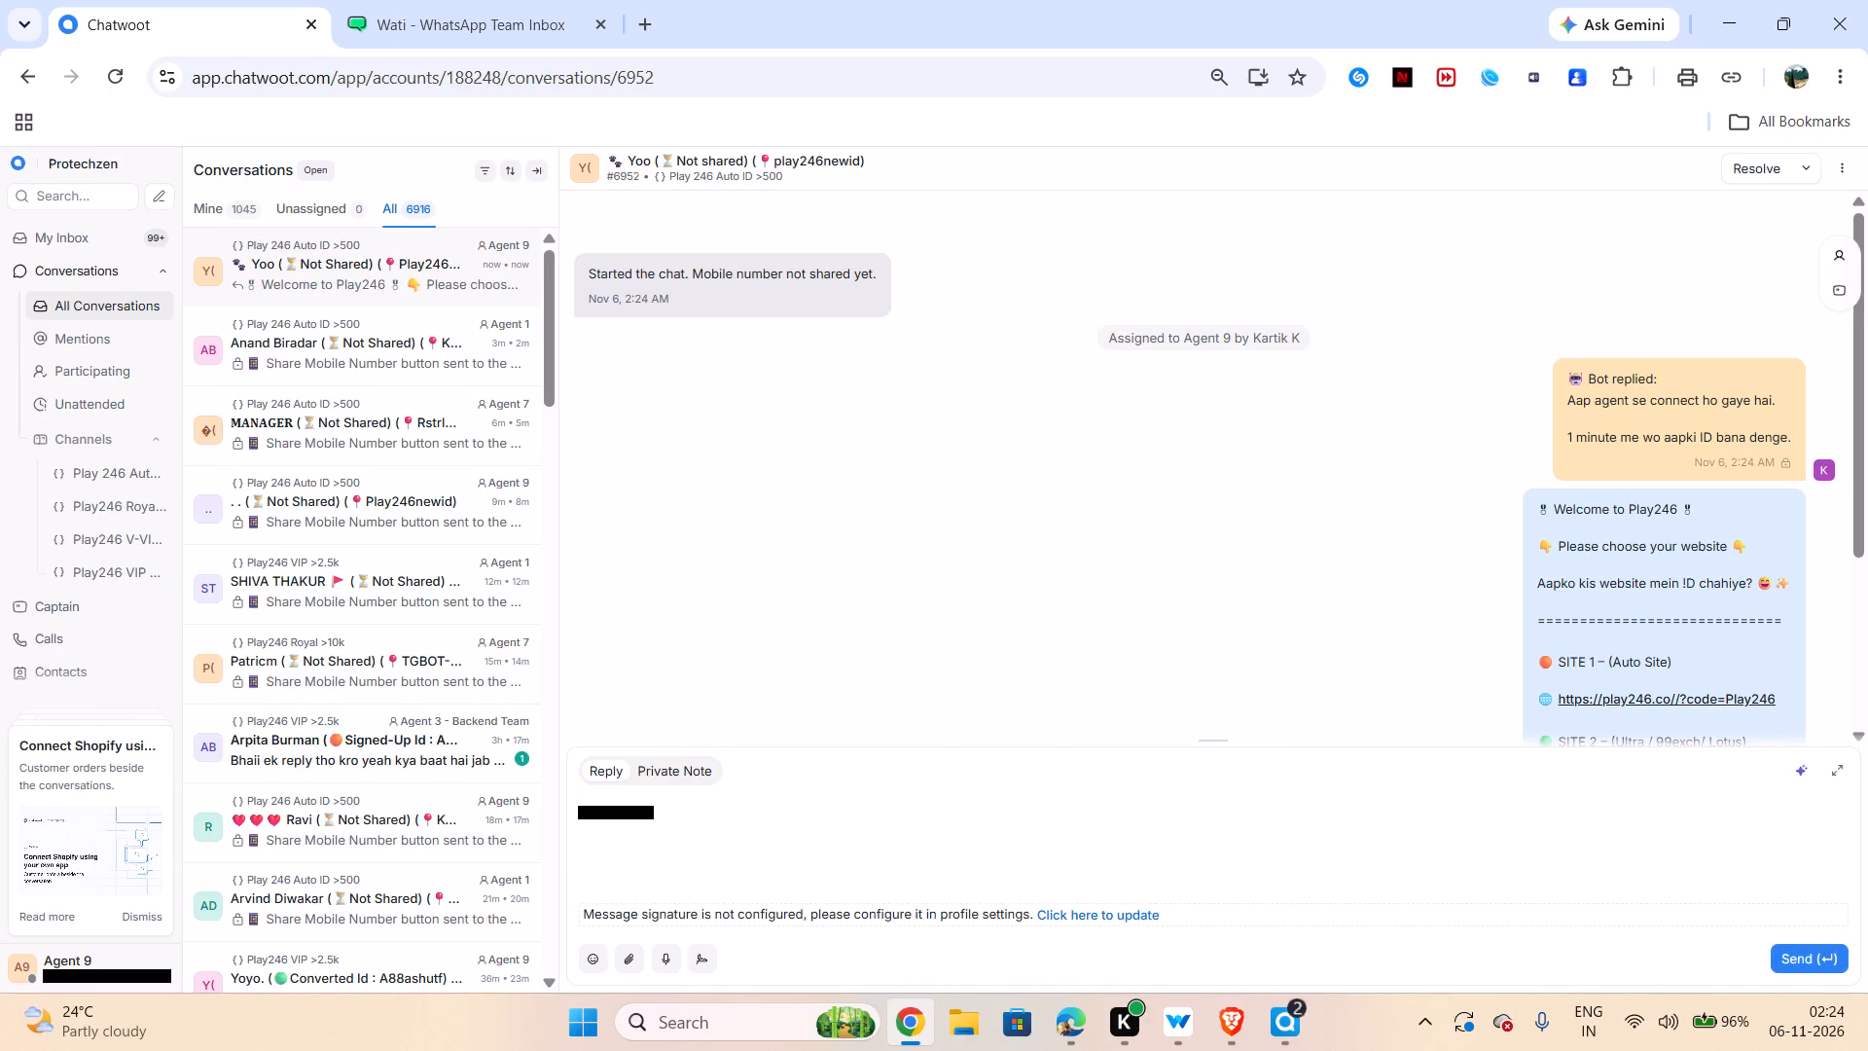
Send the reply "sir ji apko konsi site par id banani hai?" in conversation #6952.
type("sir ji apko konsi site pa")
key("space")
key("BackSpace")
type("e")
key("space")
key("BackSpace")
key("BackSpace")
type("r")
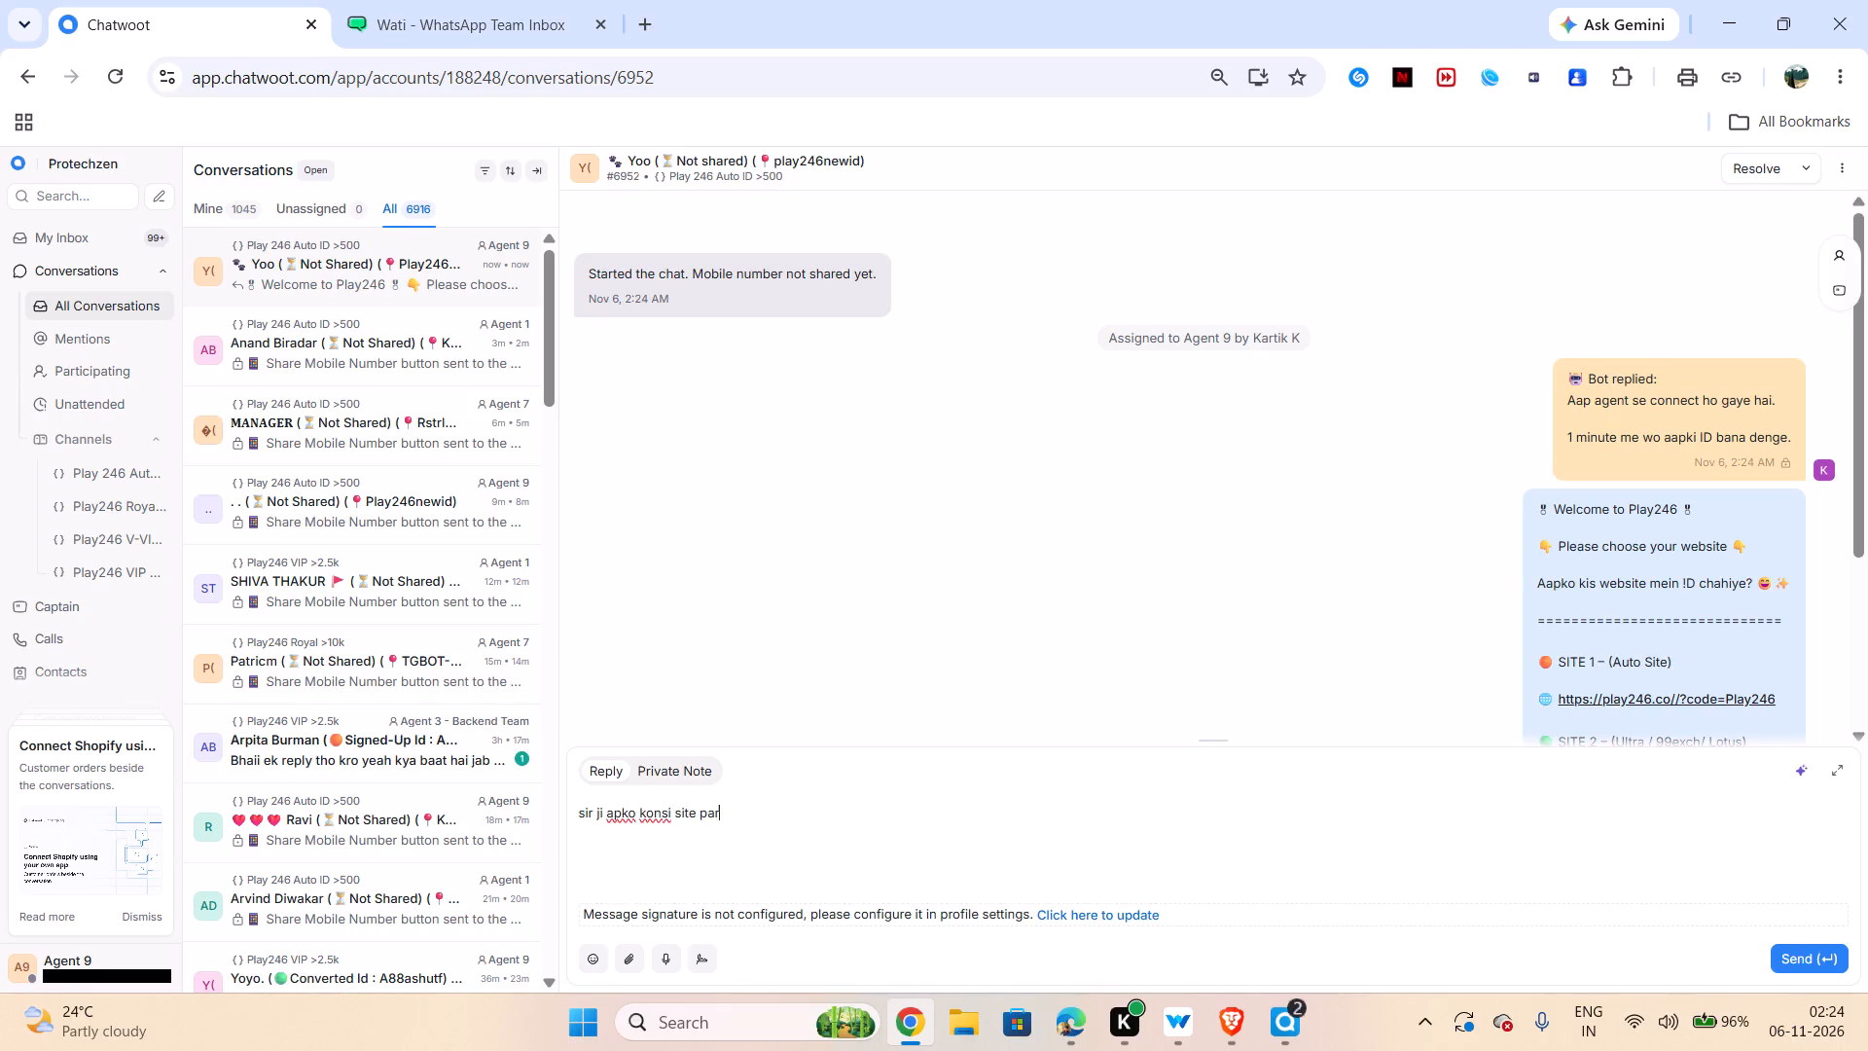
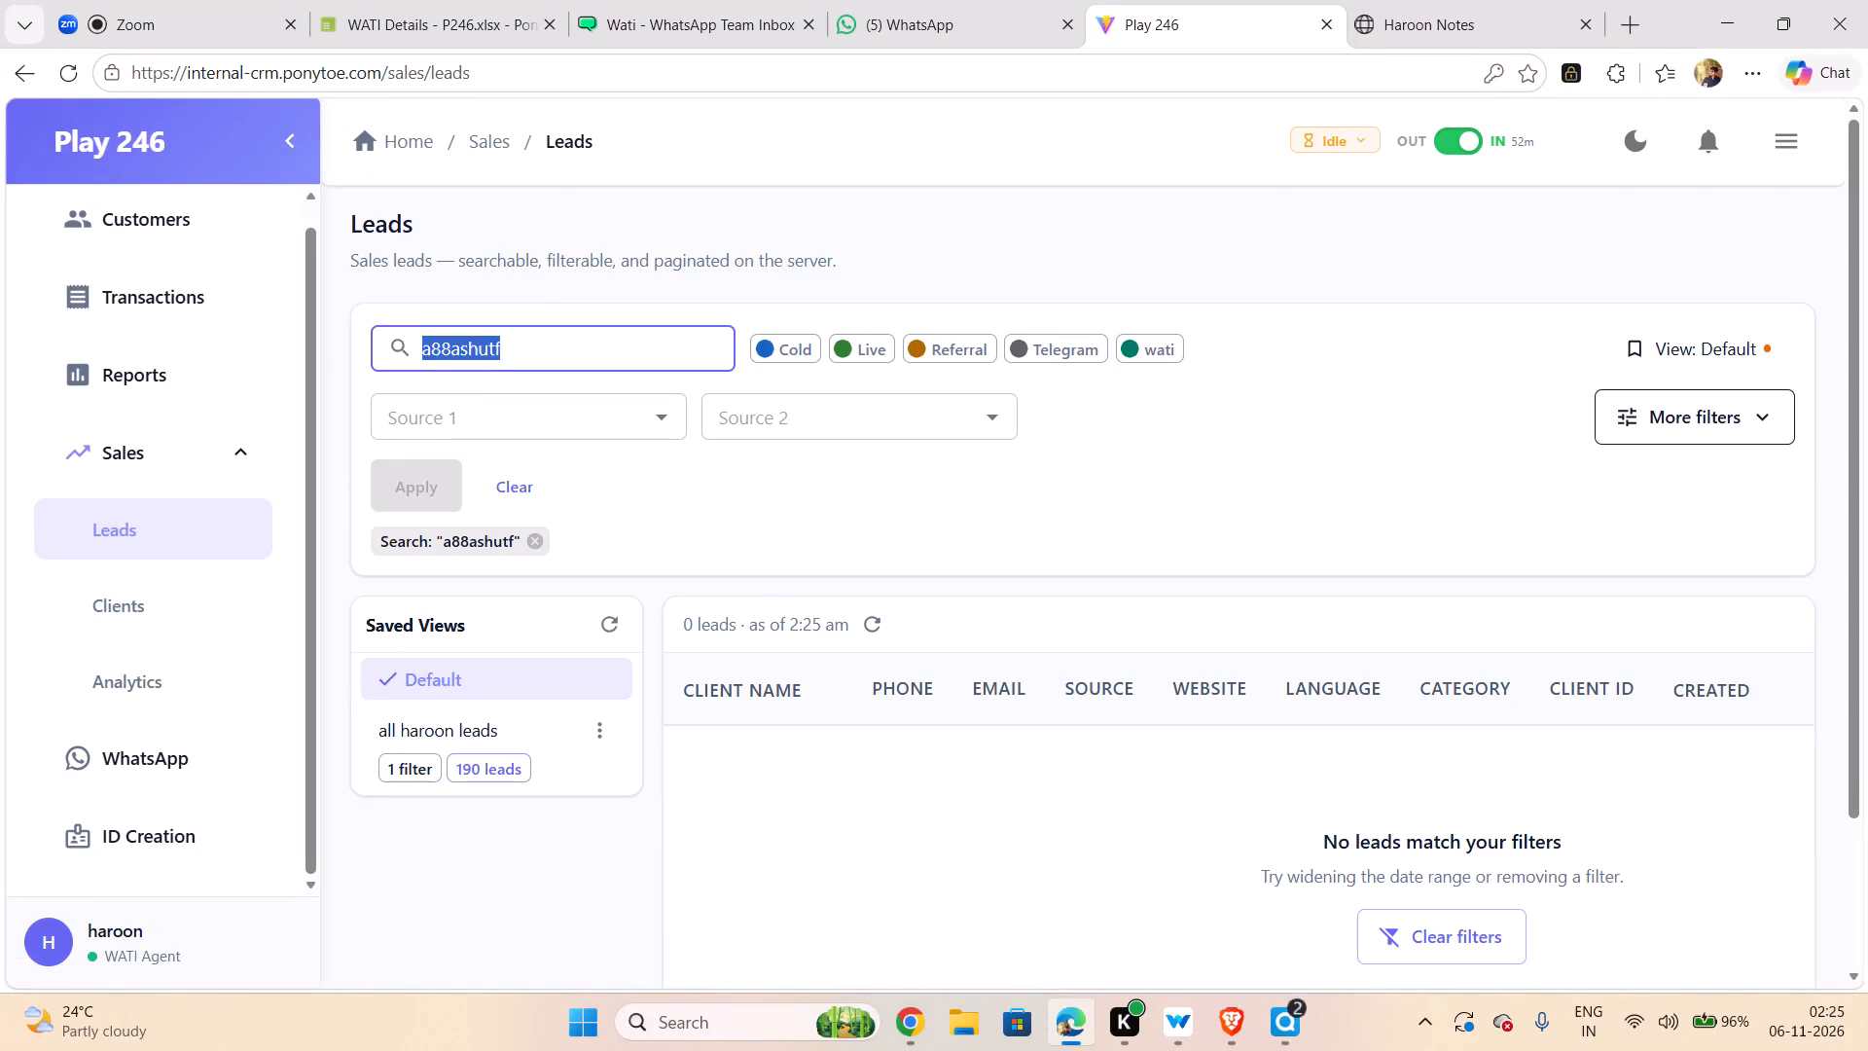
Search the Play 246 sales leads for the customer's copied phone number.
key("ctrl+v")
left_click(424, 468)
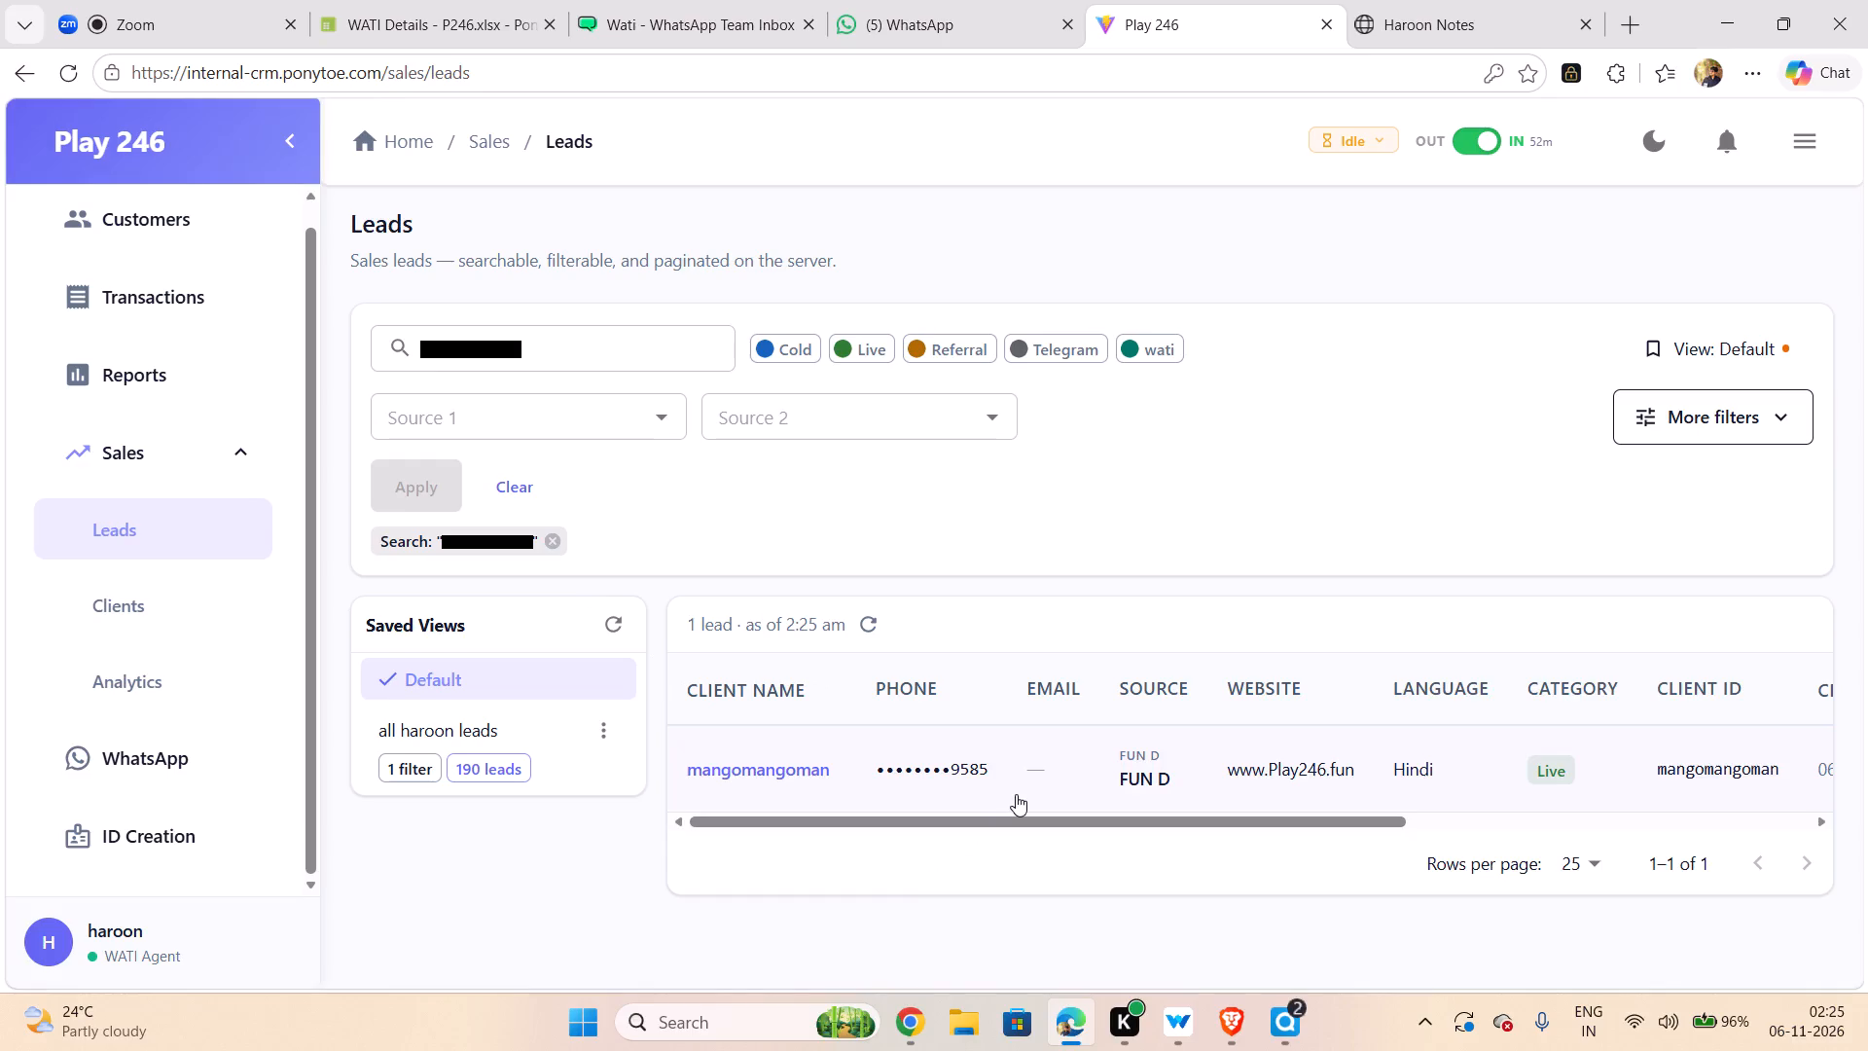
Examine the searched lead's row across all columns, including source, website, language, category, client ID, creation date, assignment and referral ID.
scroll(1051, 771, "left", 5)
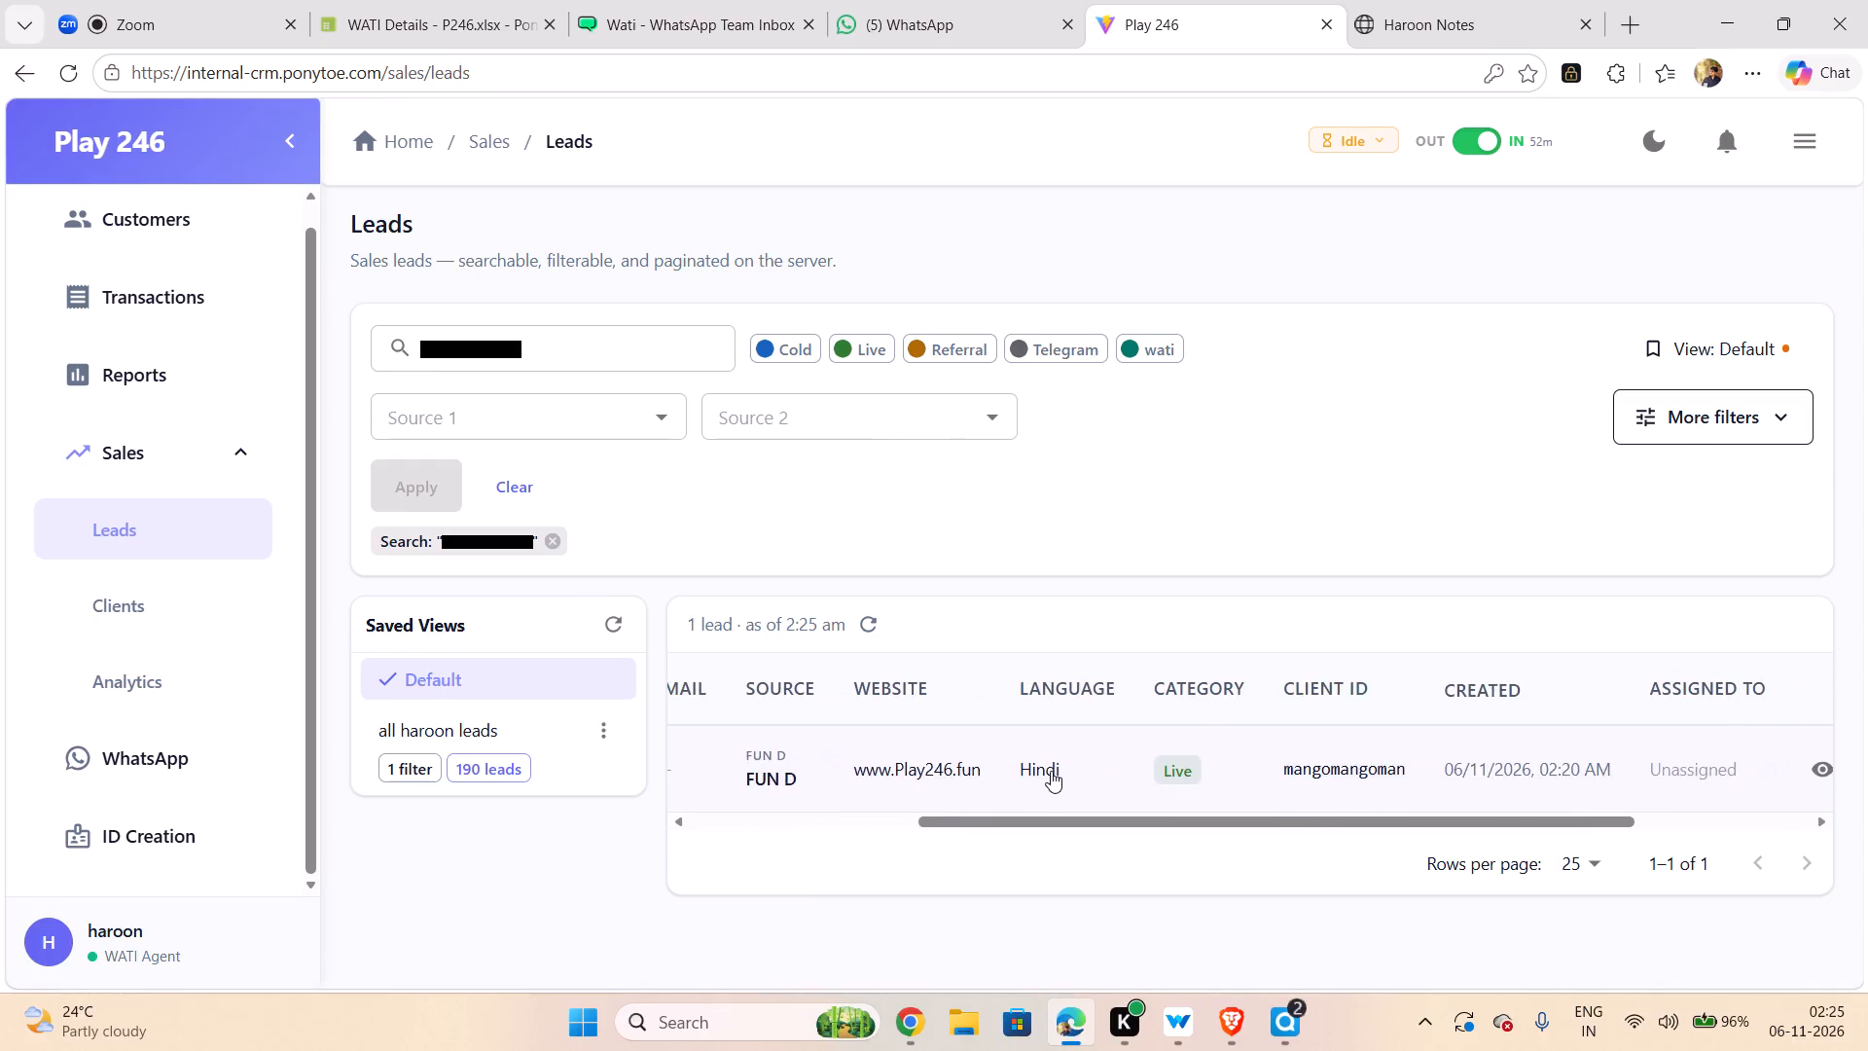
scroll(1051, 771, "left", 2)
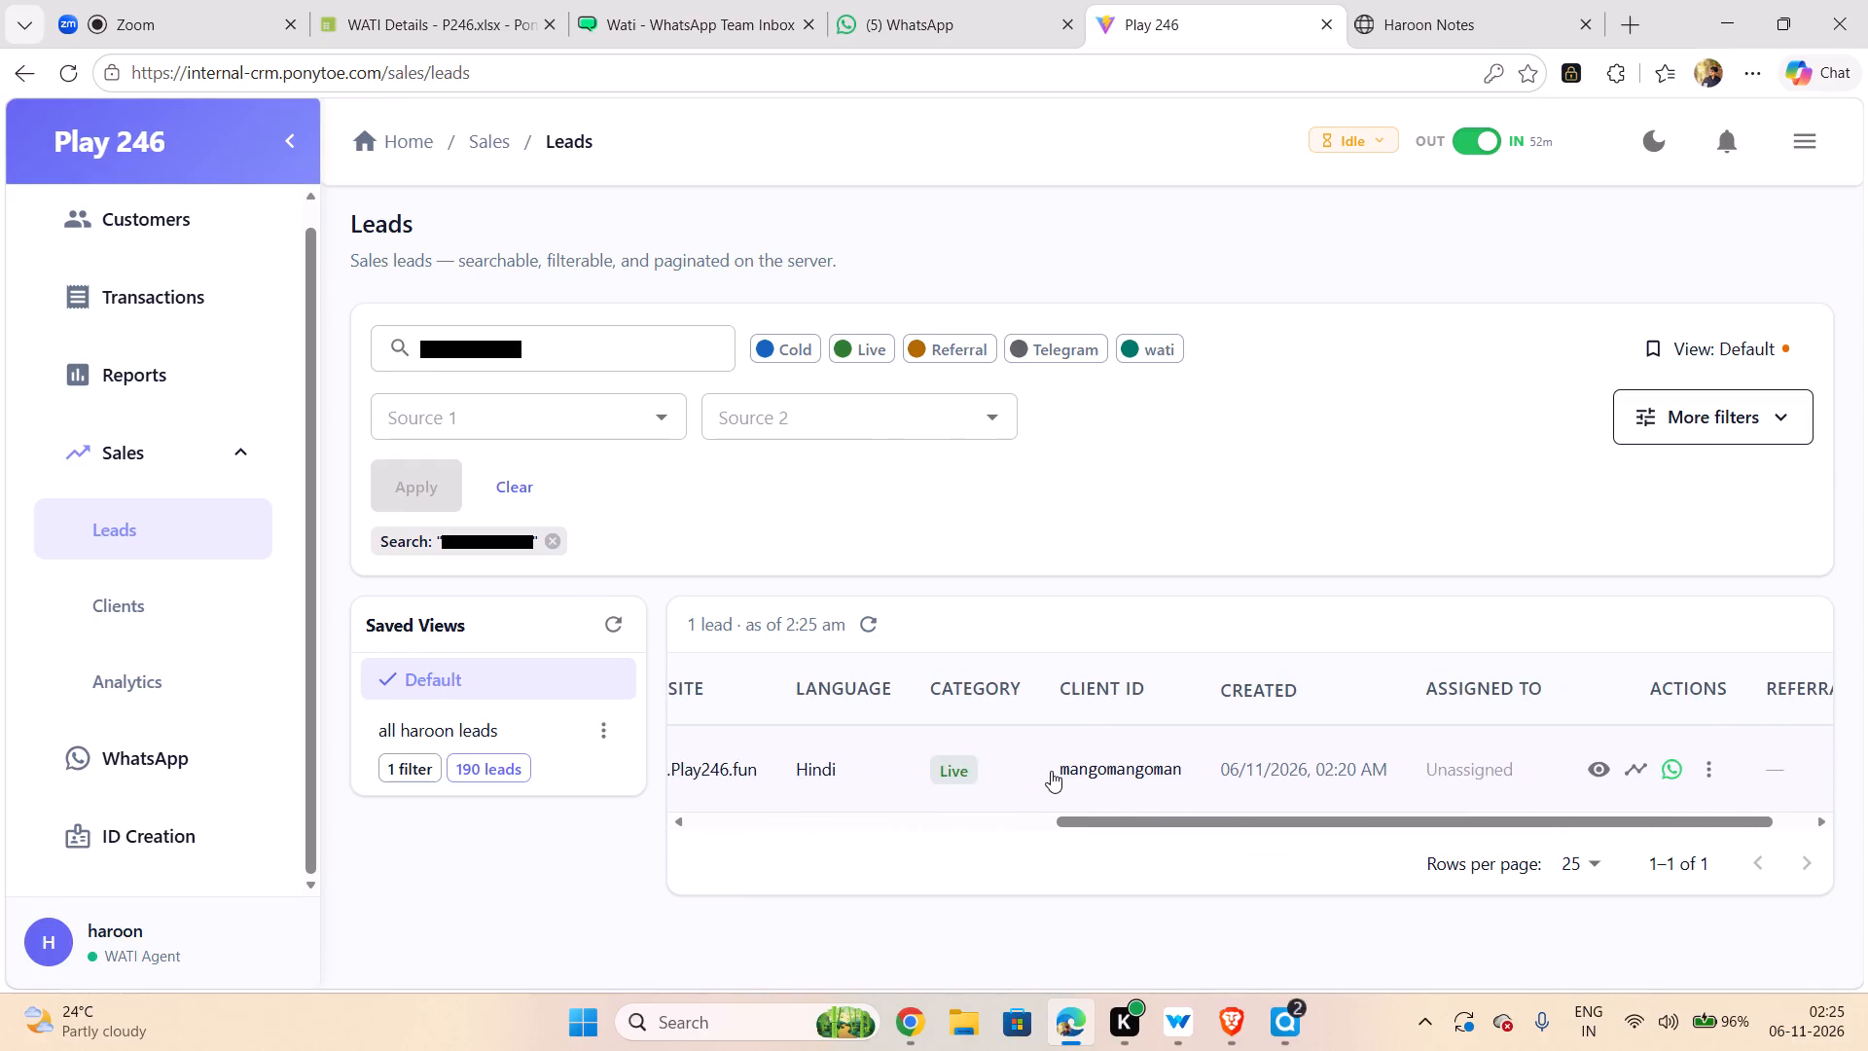
scroll(1051, 771, "left", 2)
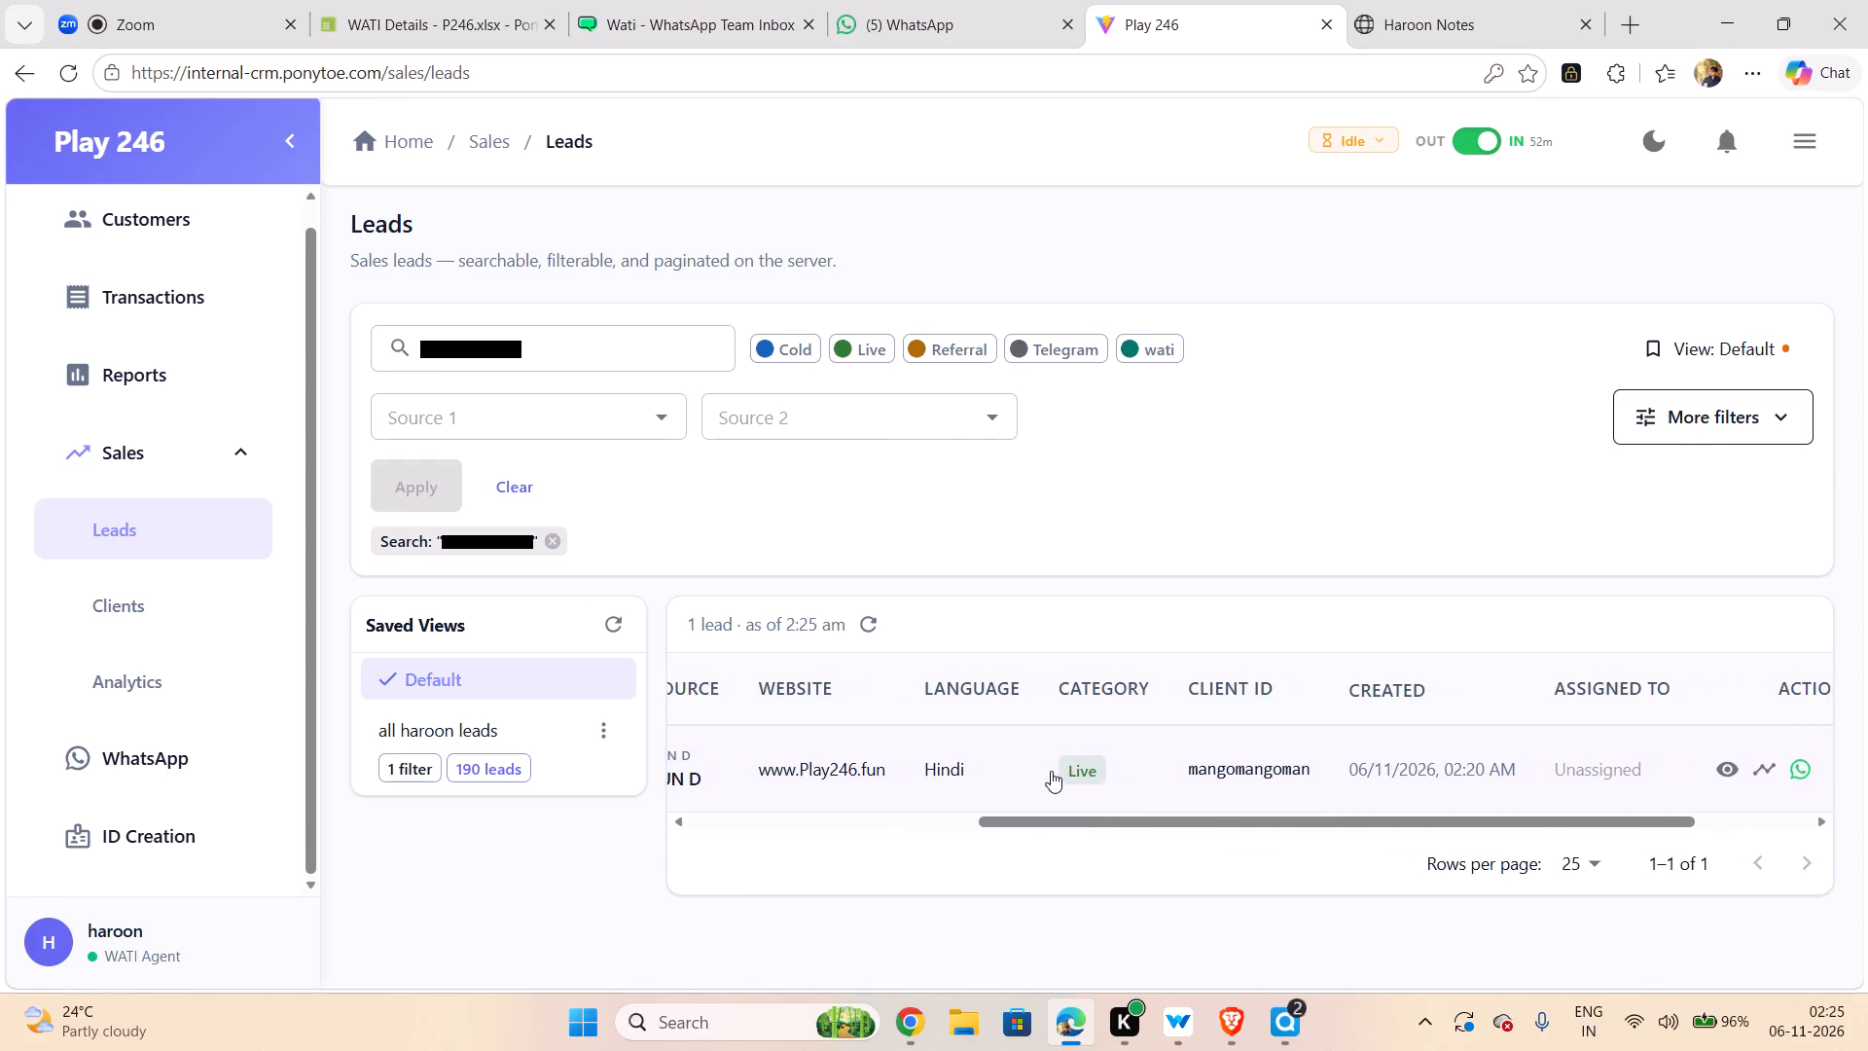
scroll(1051, 771, "left", 3)
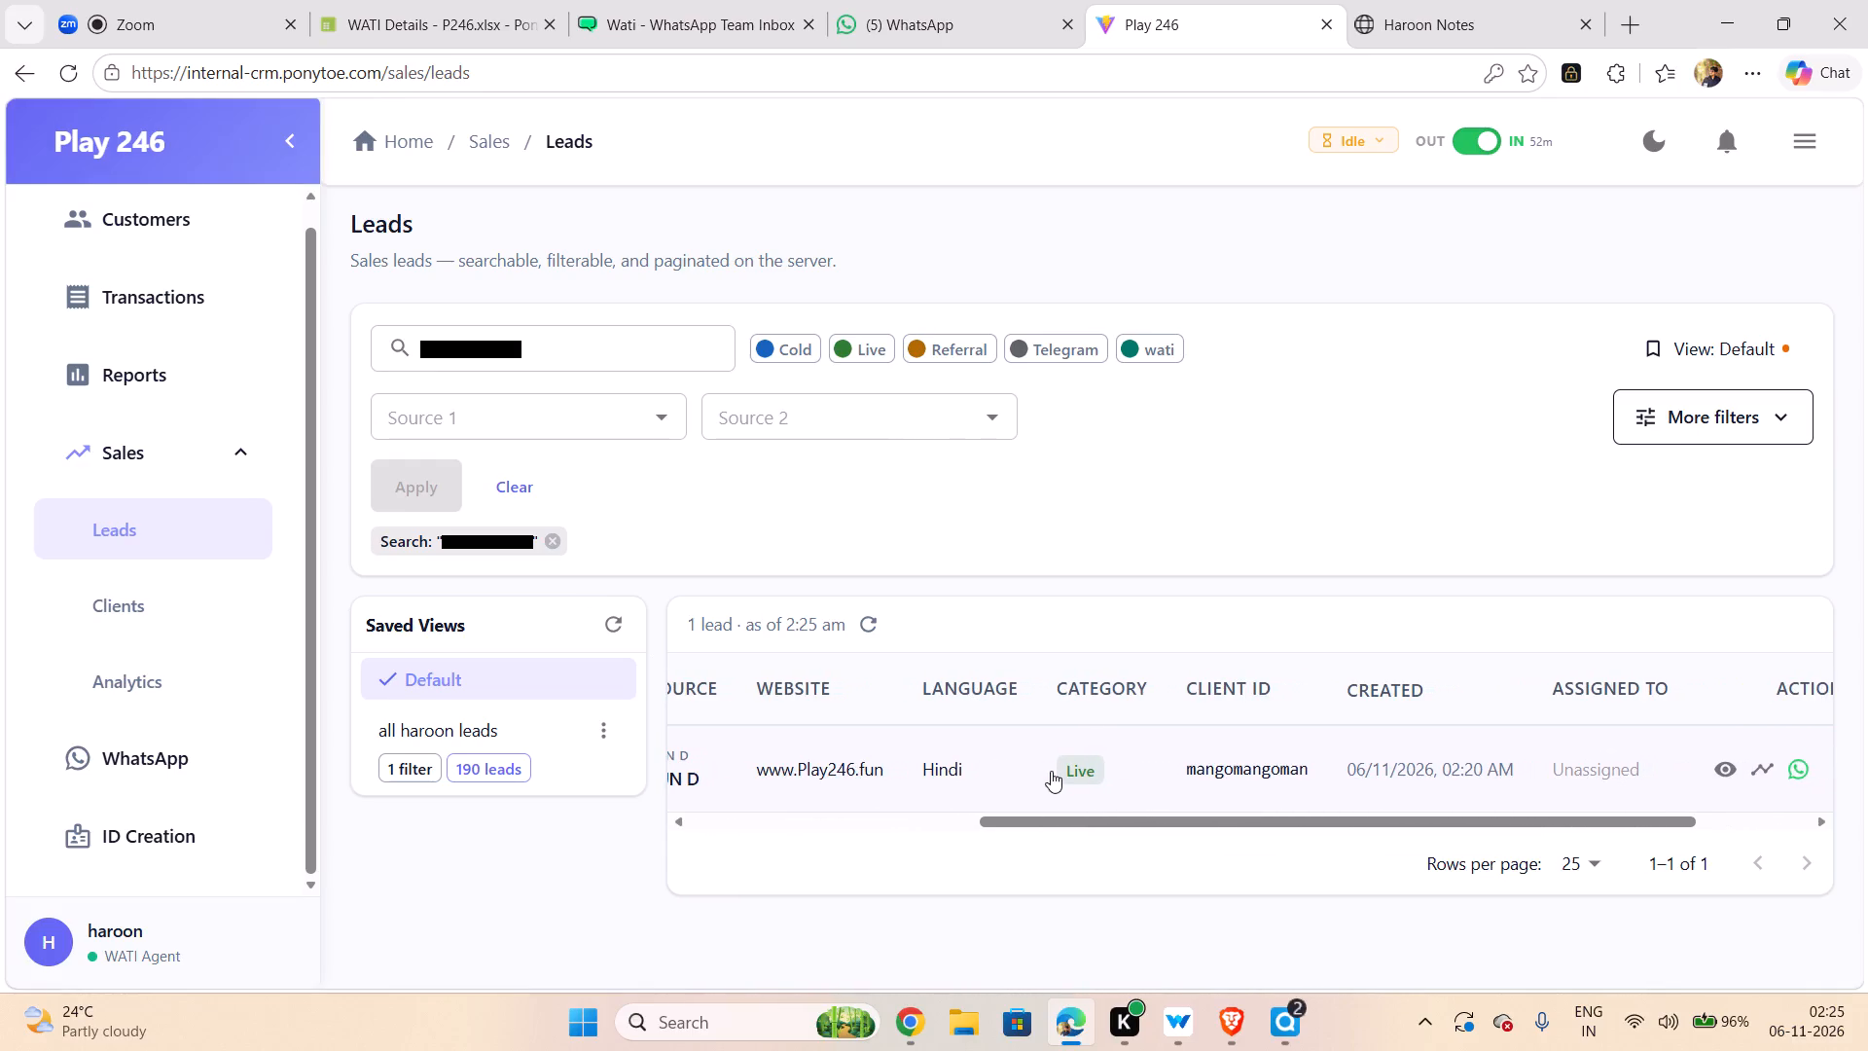
scroll(1051, 771, "left", 2)
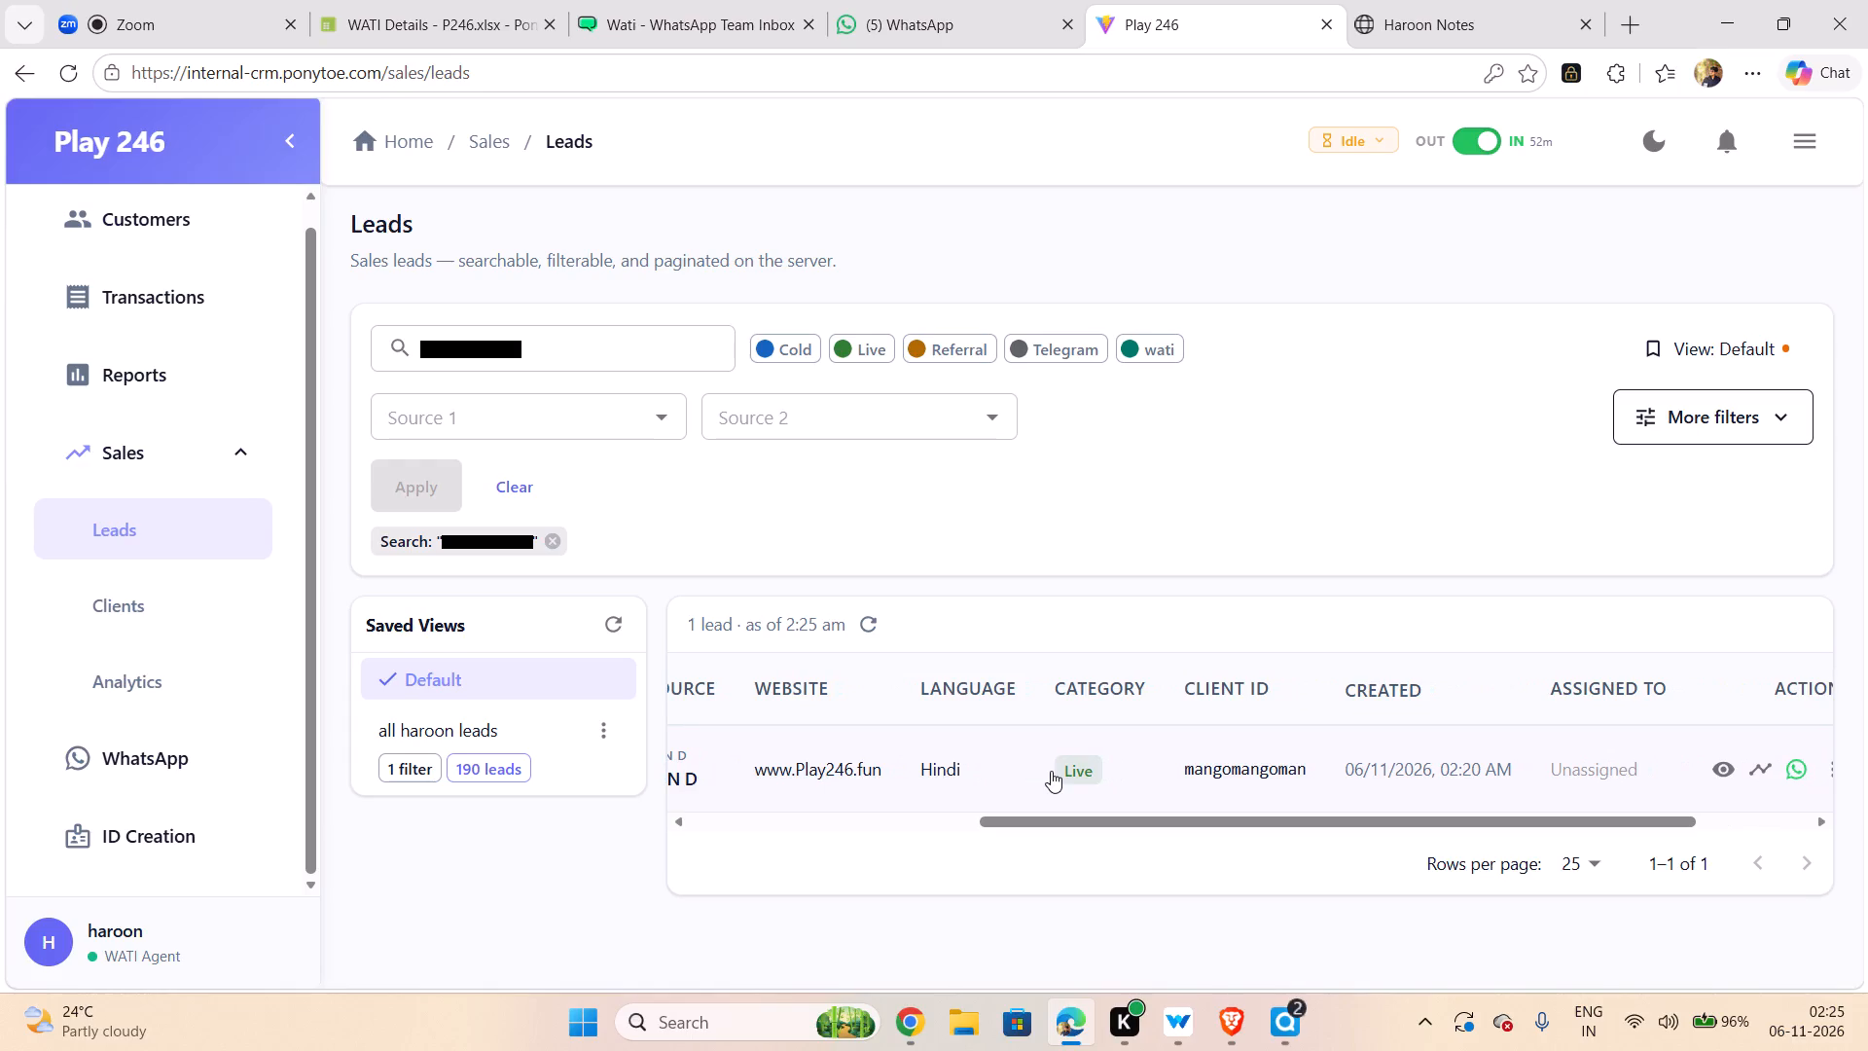
scroll(1051, 771, "left", 2)
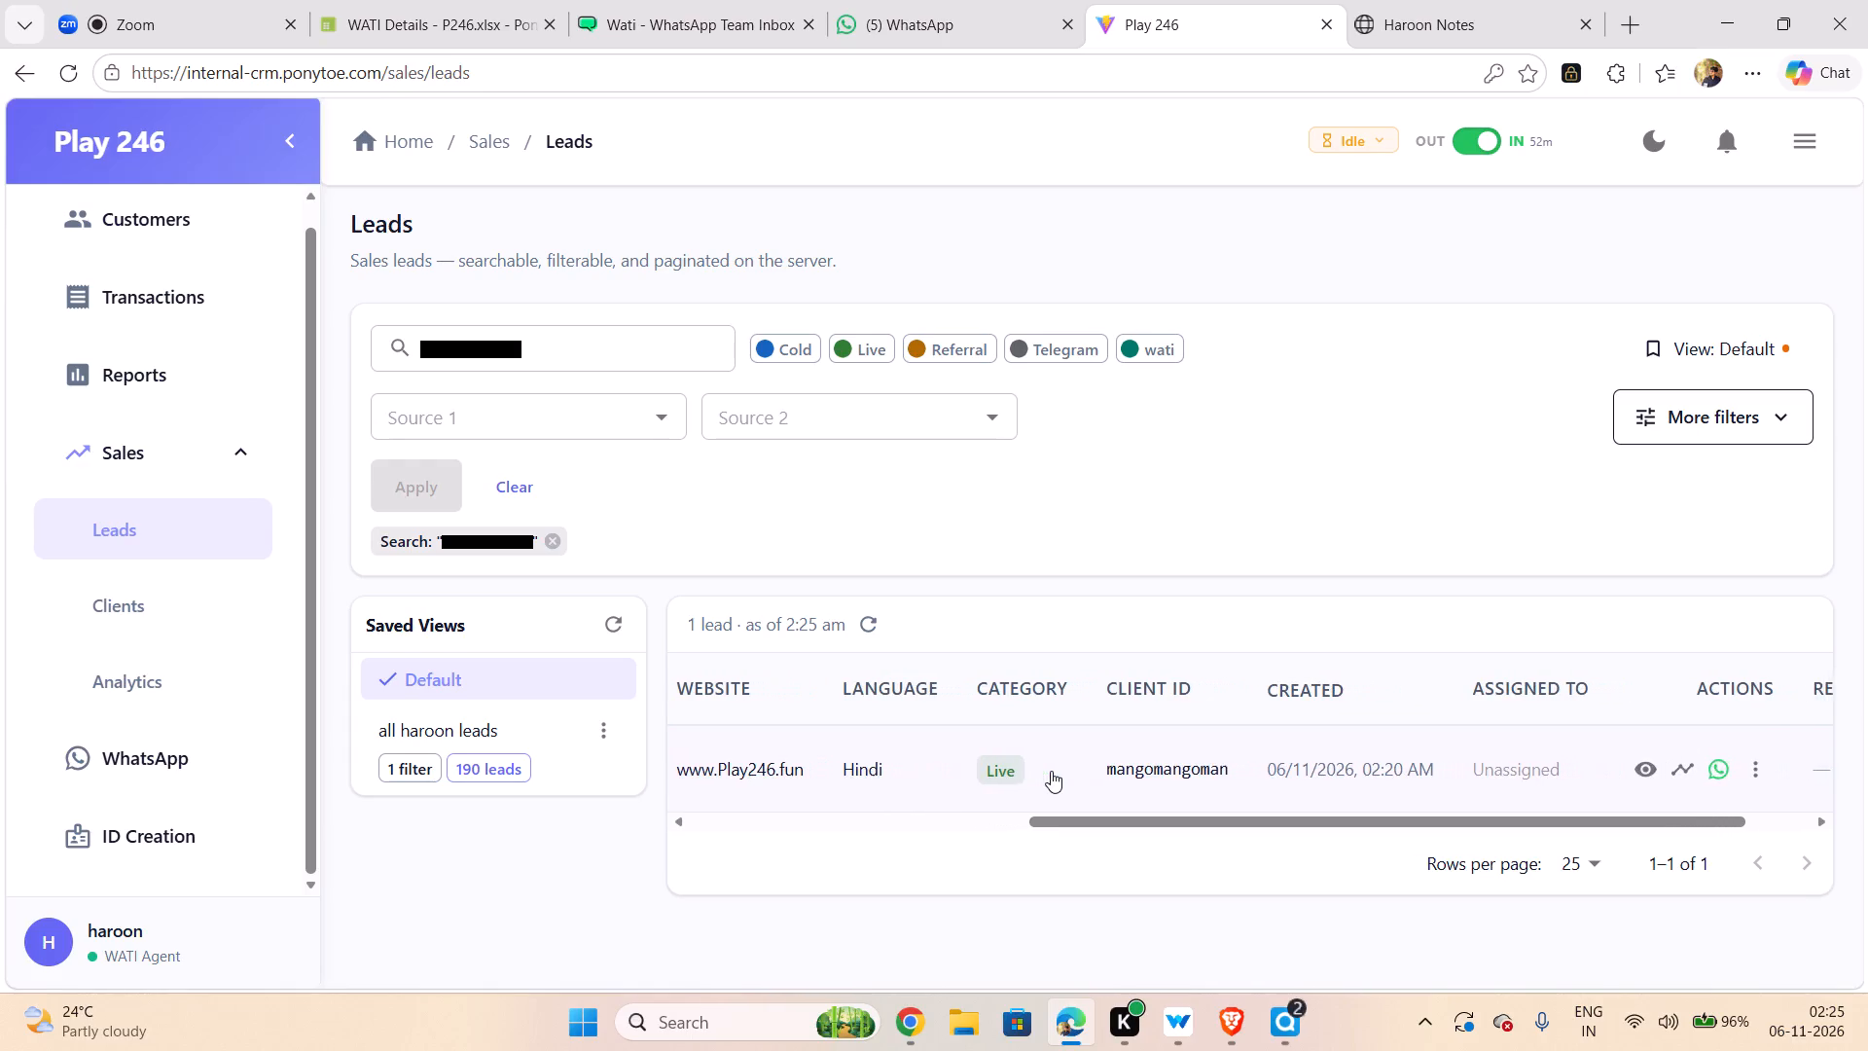
scroll(1051, 771, "left", 2)
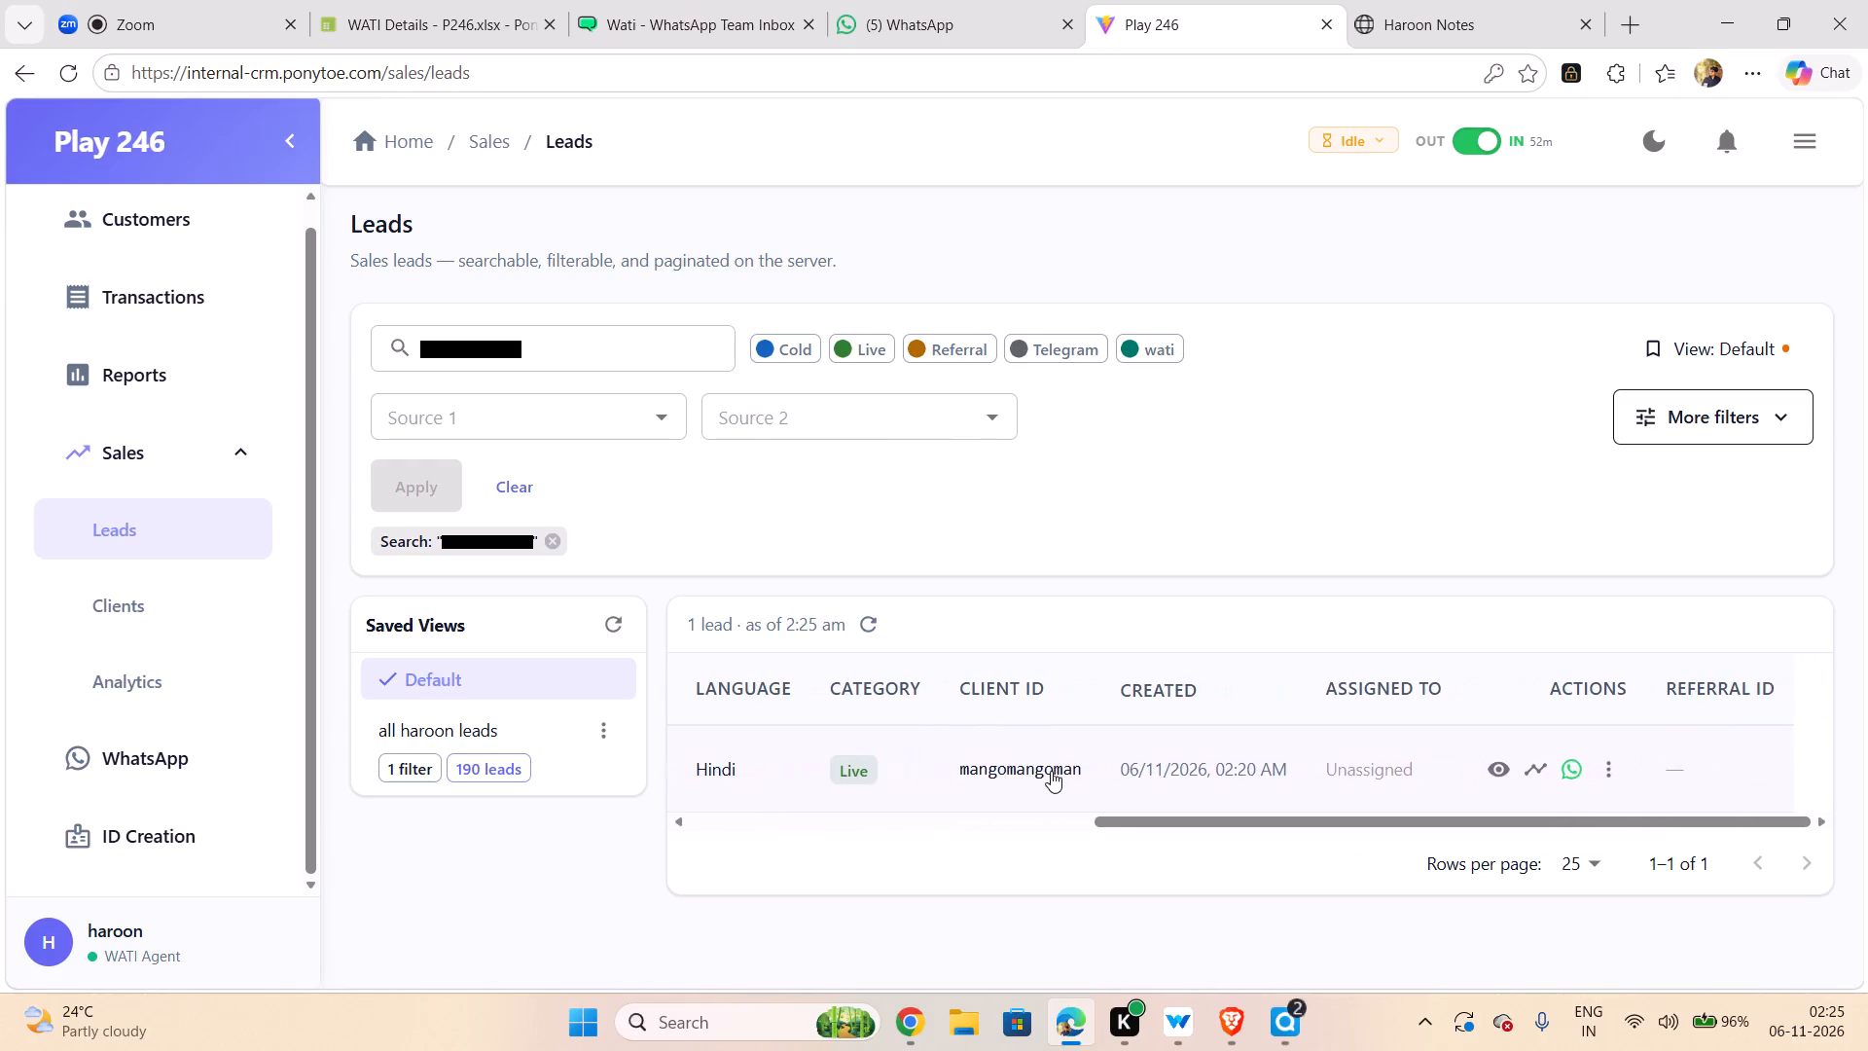
scroll(1051, 771, "left", 1)
scroll(1051, 771, "right", 10)
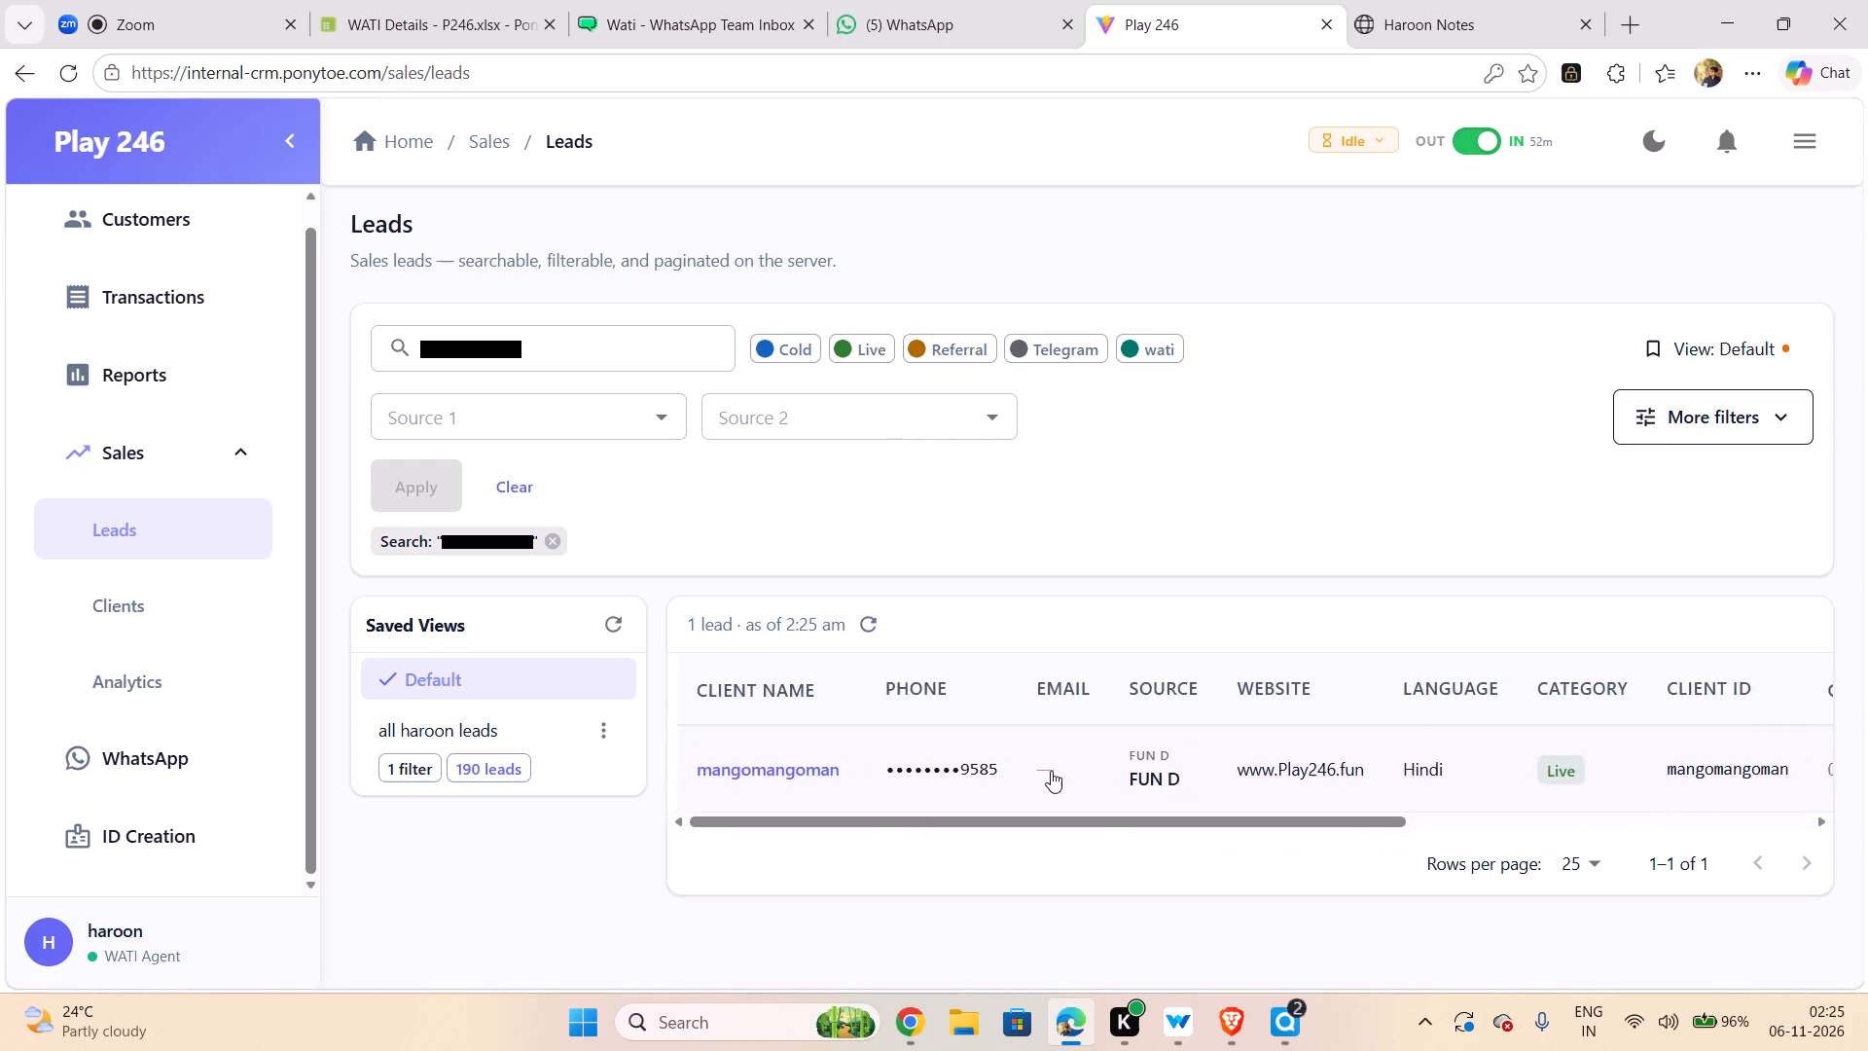
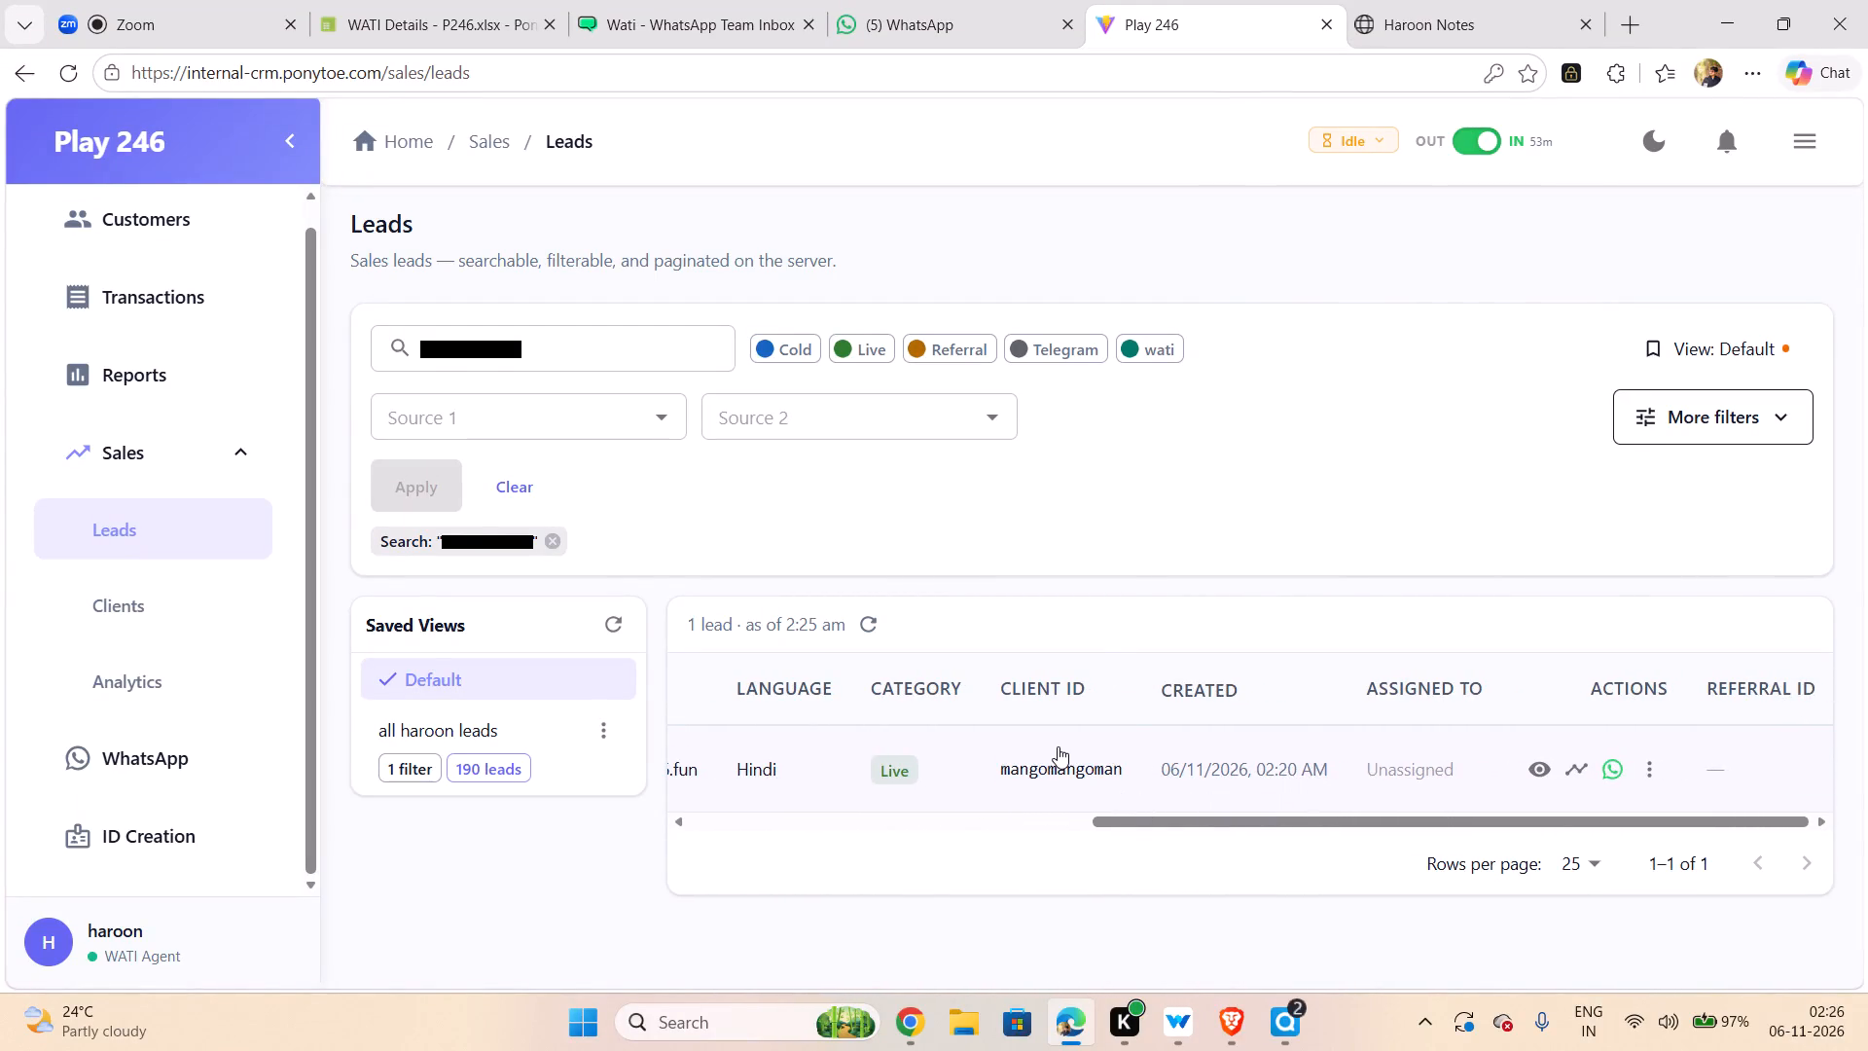
Copy the lead's client ID and search the Clients list for it, replacing the previous search term.
key("ctrl+c")
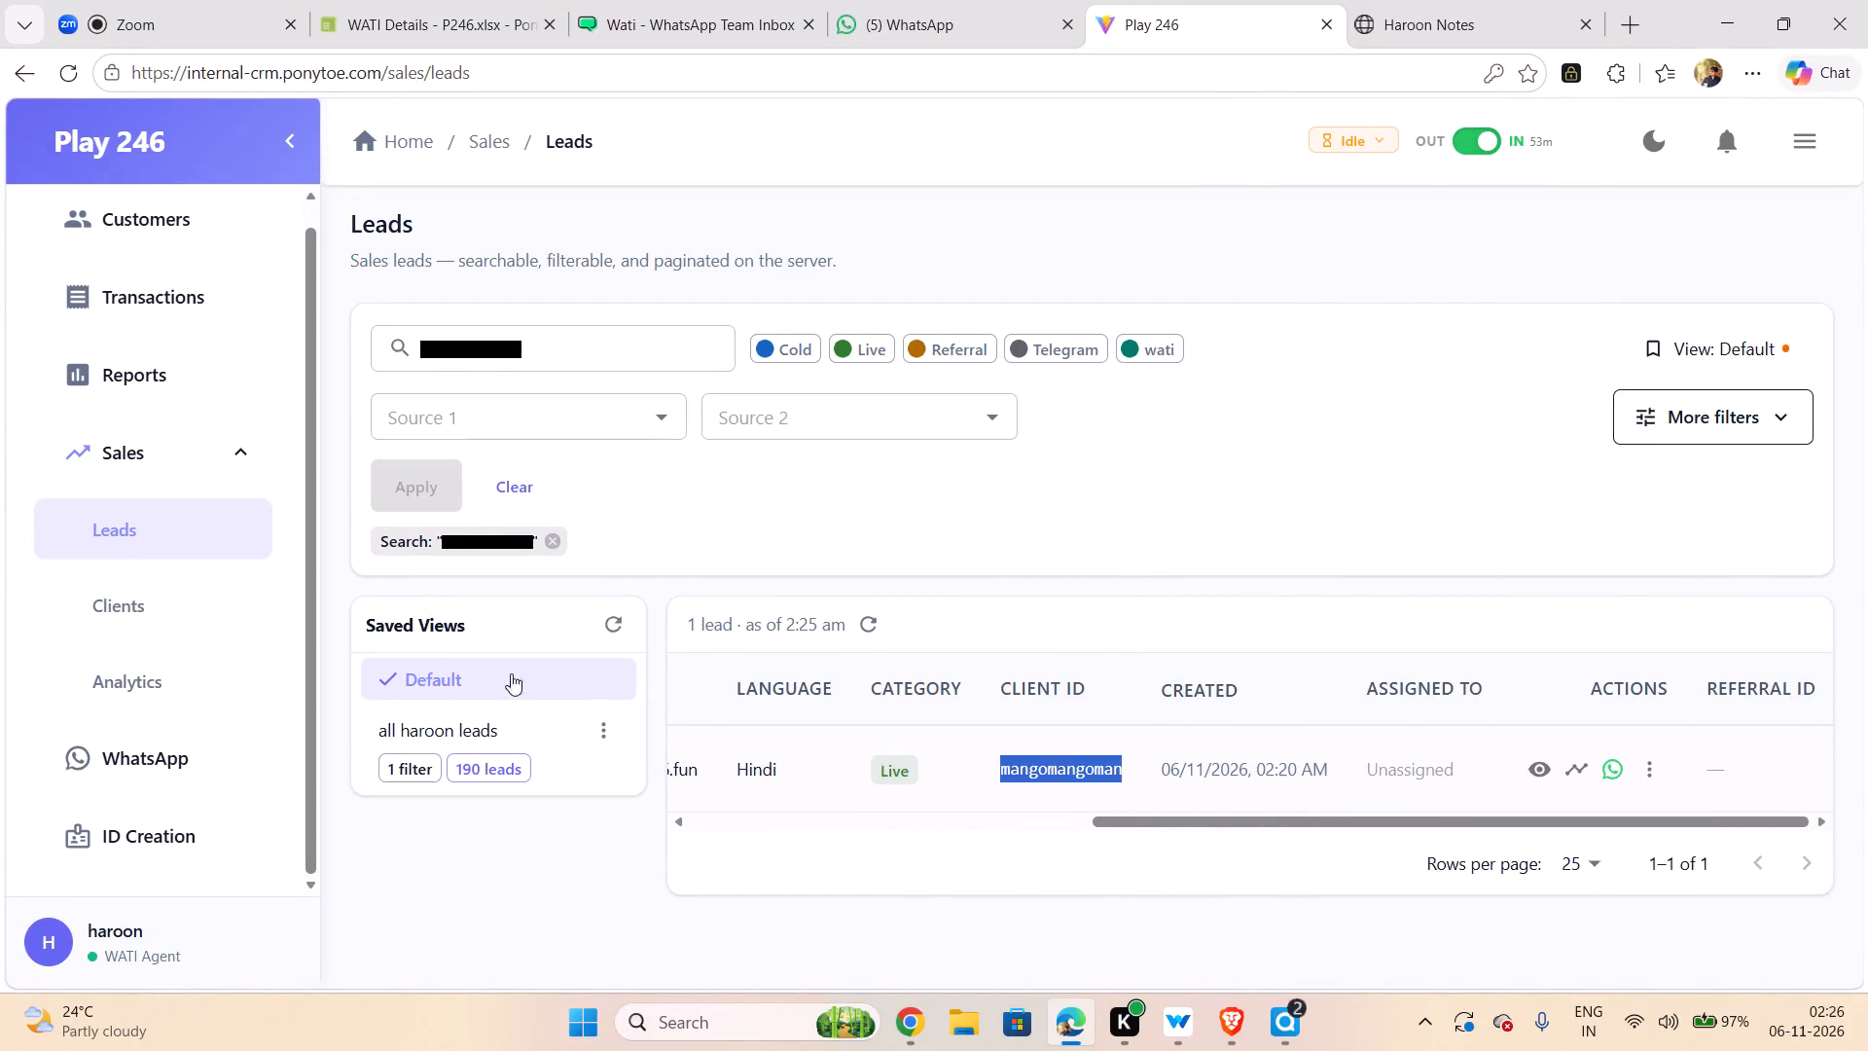
scroll(181, 709, "down", 4)
left_click(172, 822)
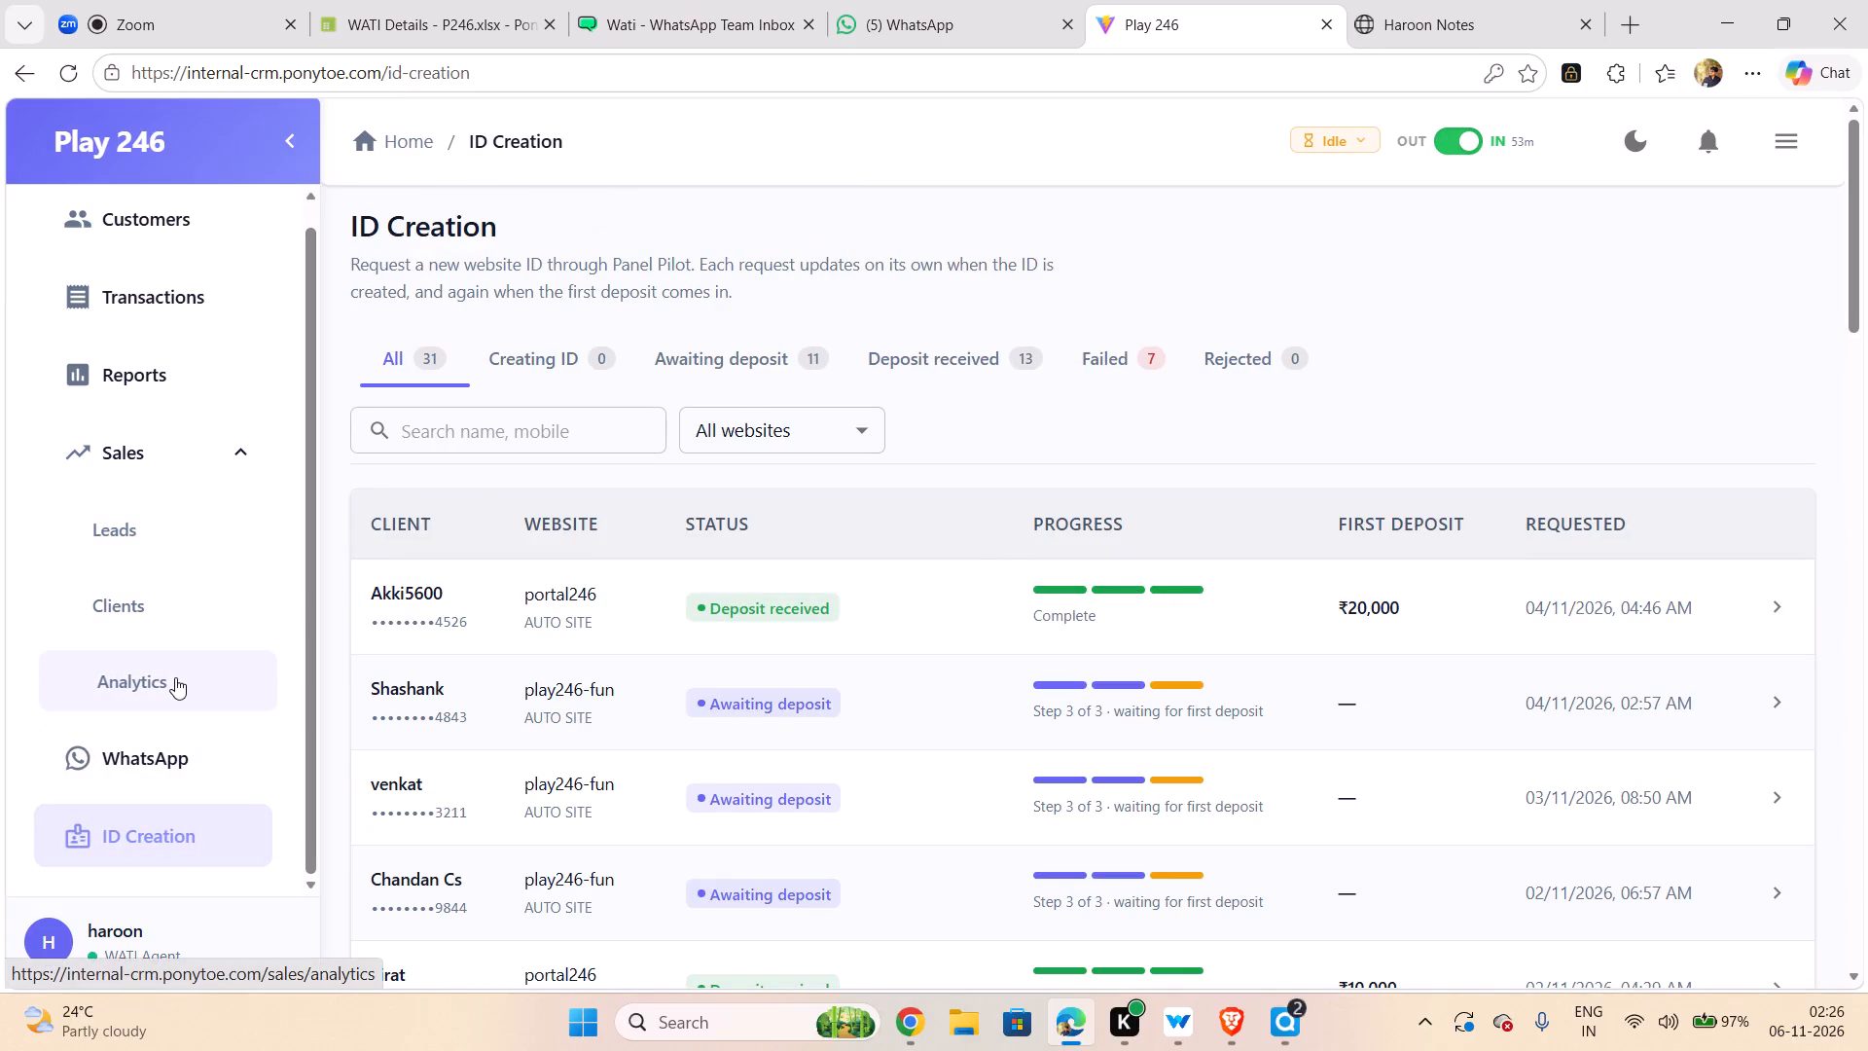
left_click(175, 591)
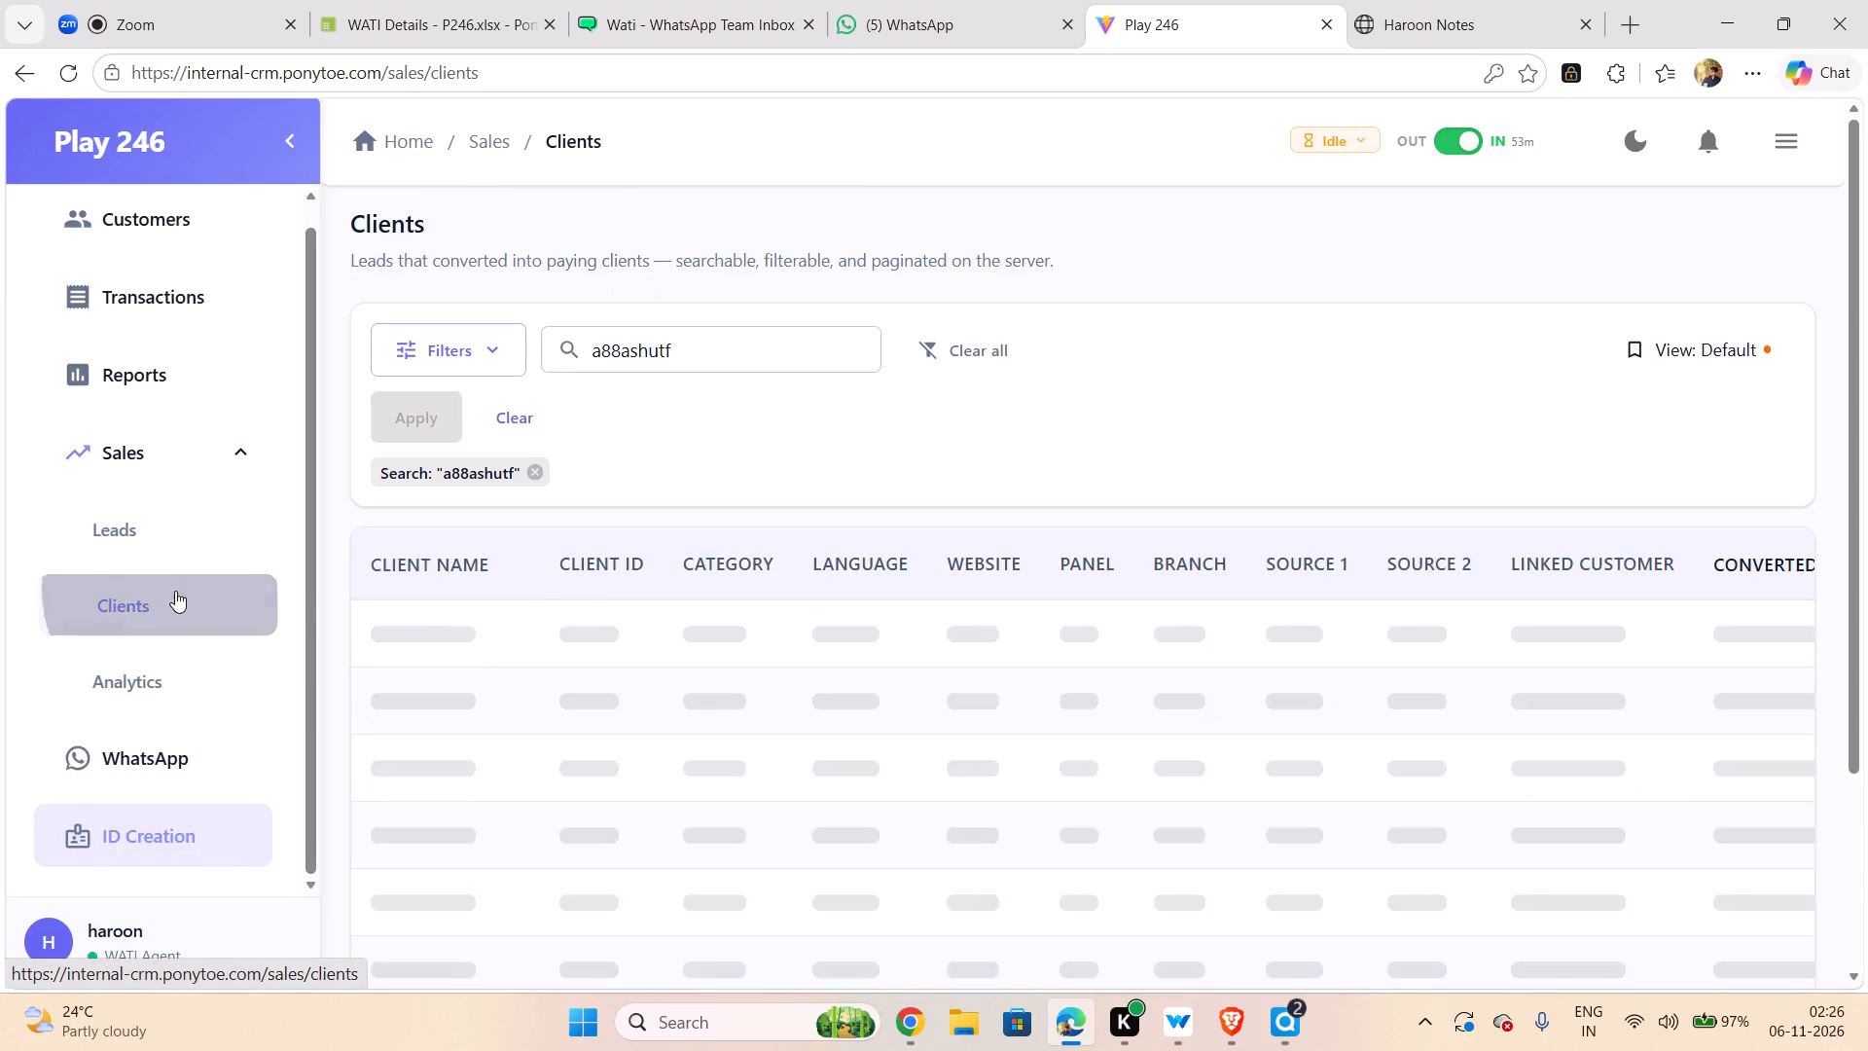
double_click(697, 360)
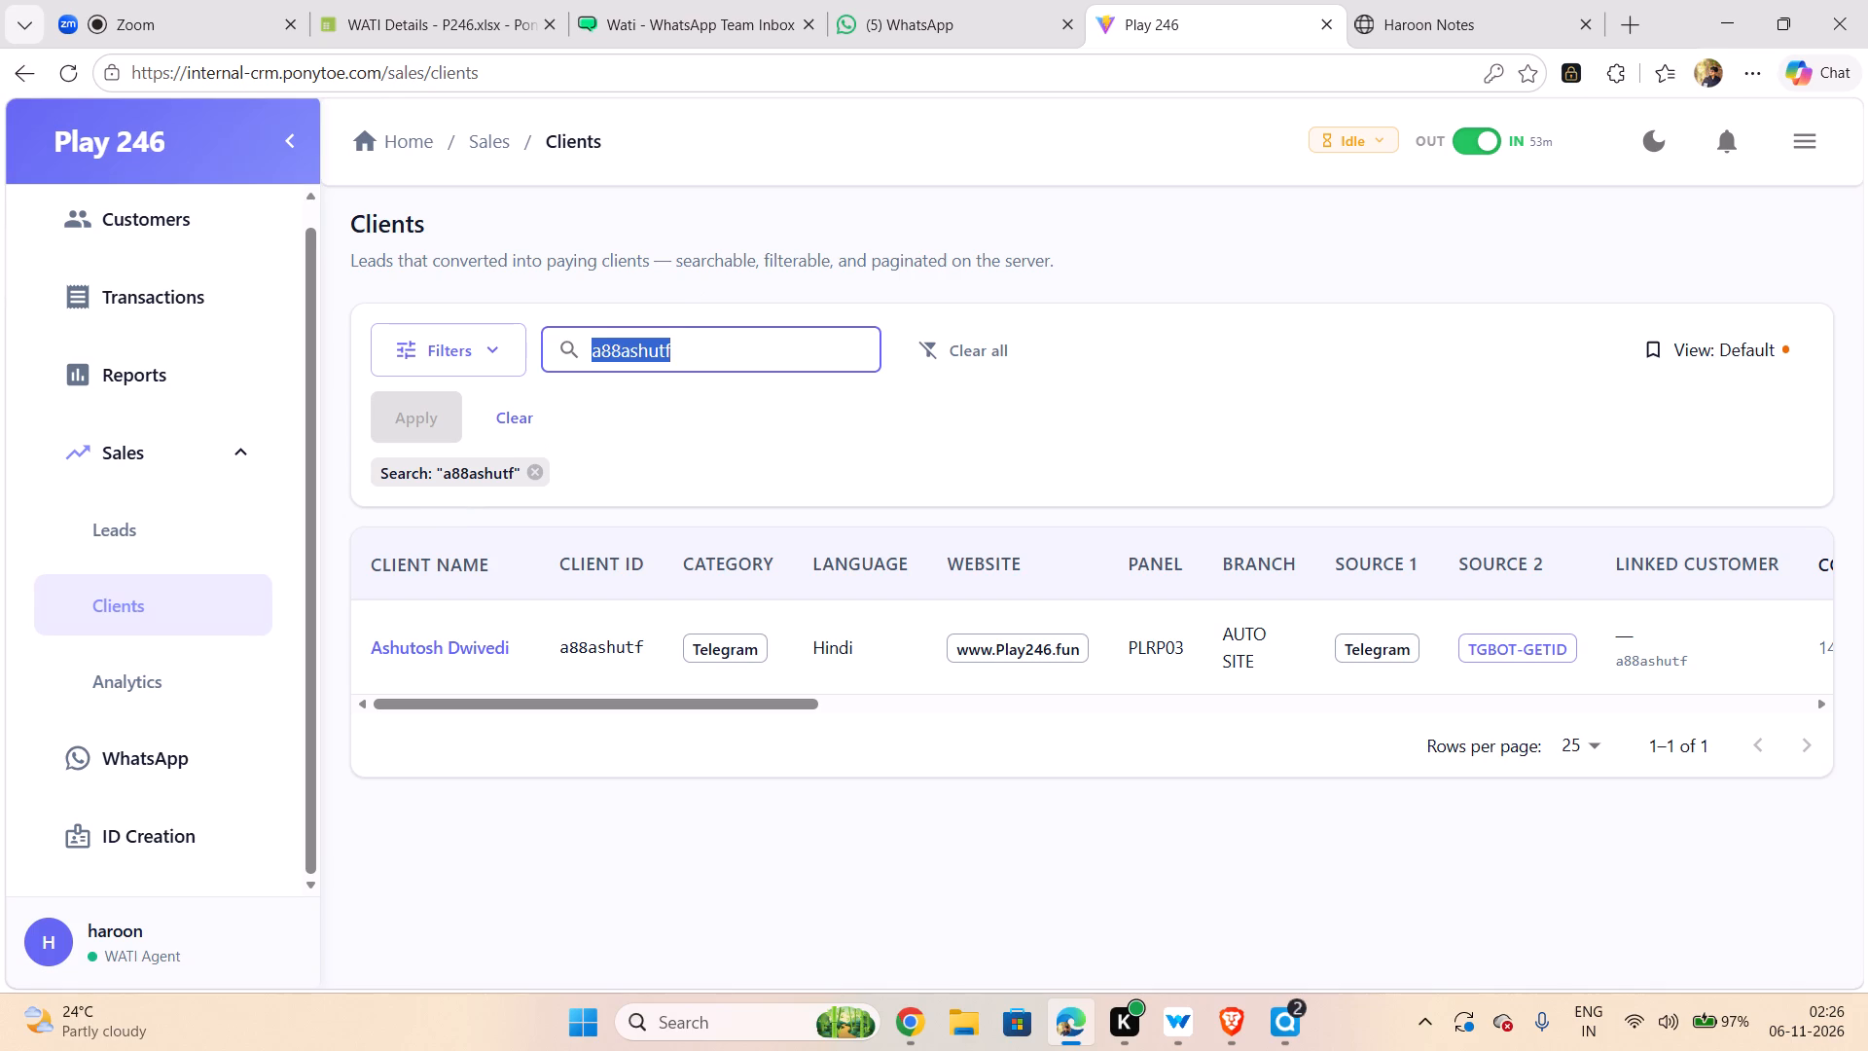
key("ctrl+v")
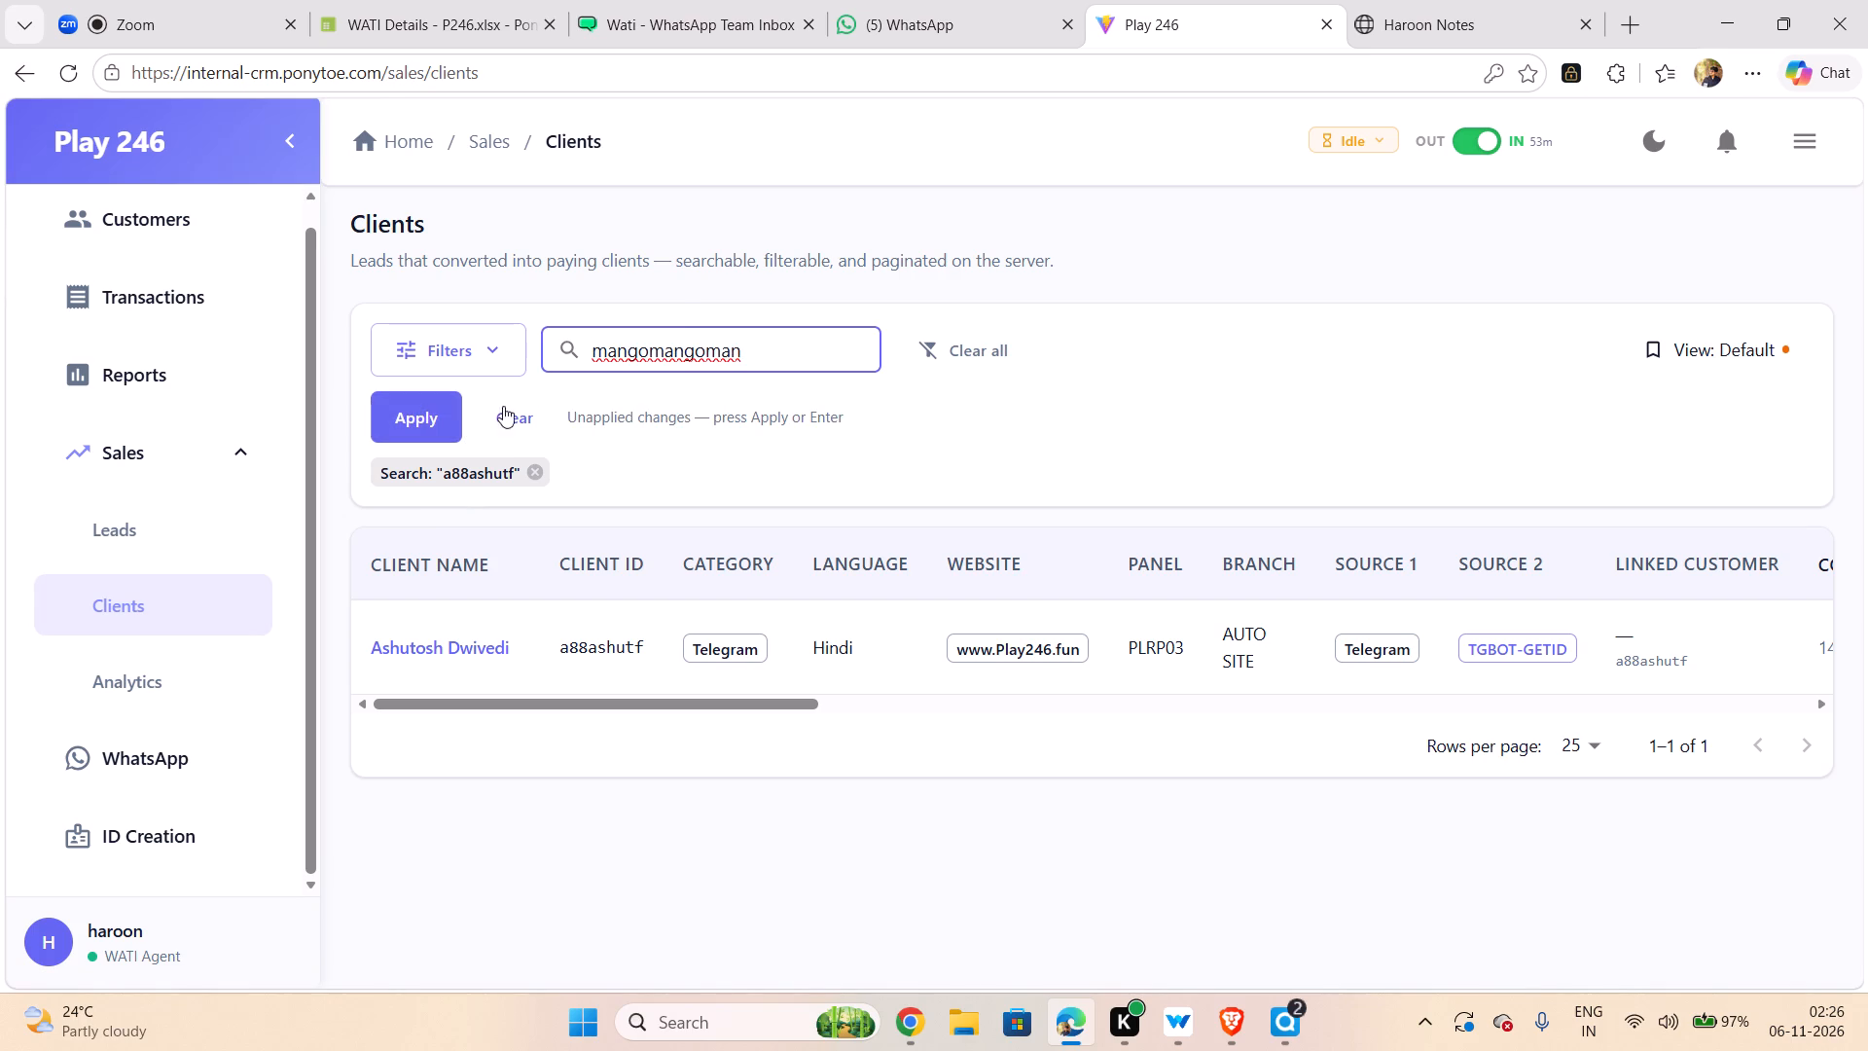
left_click(449, 413)
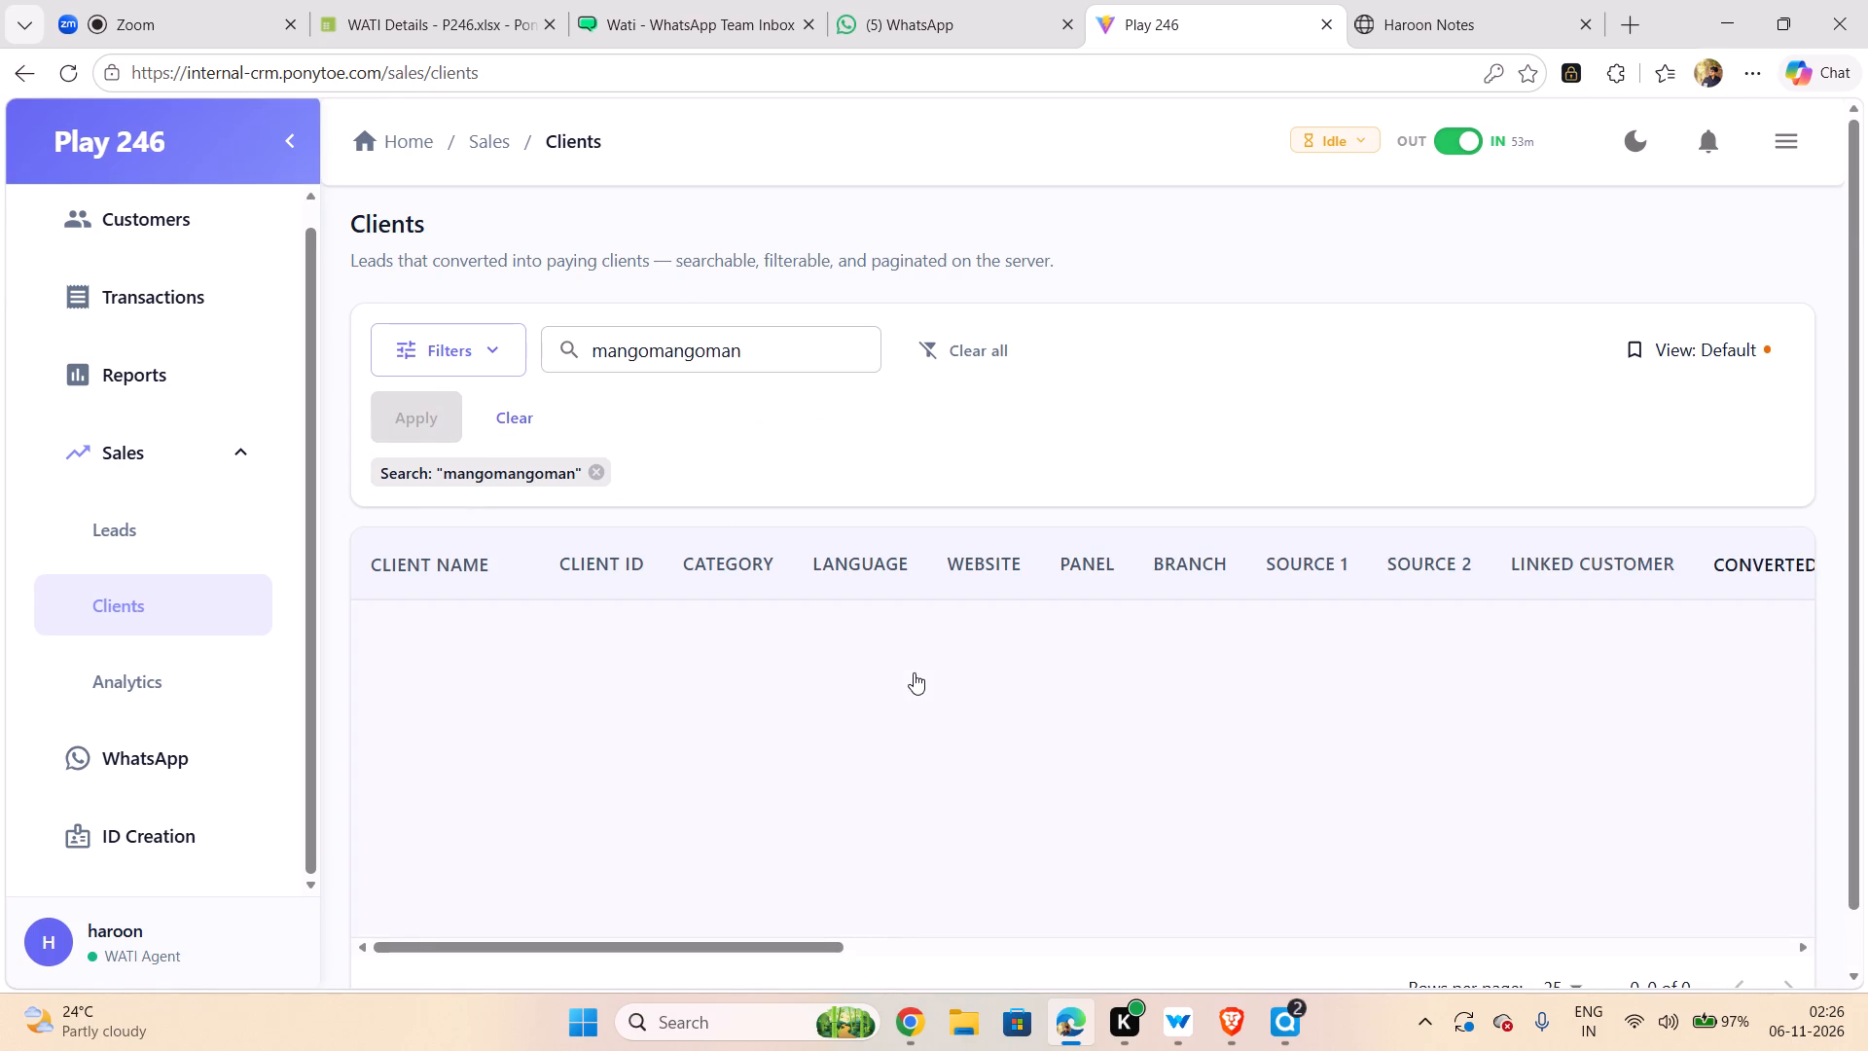
scroll(914, 672, "left", 1)
scroll(914, 672, "right", 6)
scroll(914, 672, "down", 2)
scroll(914, 672, "up", 1)
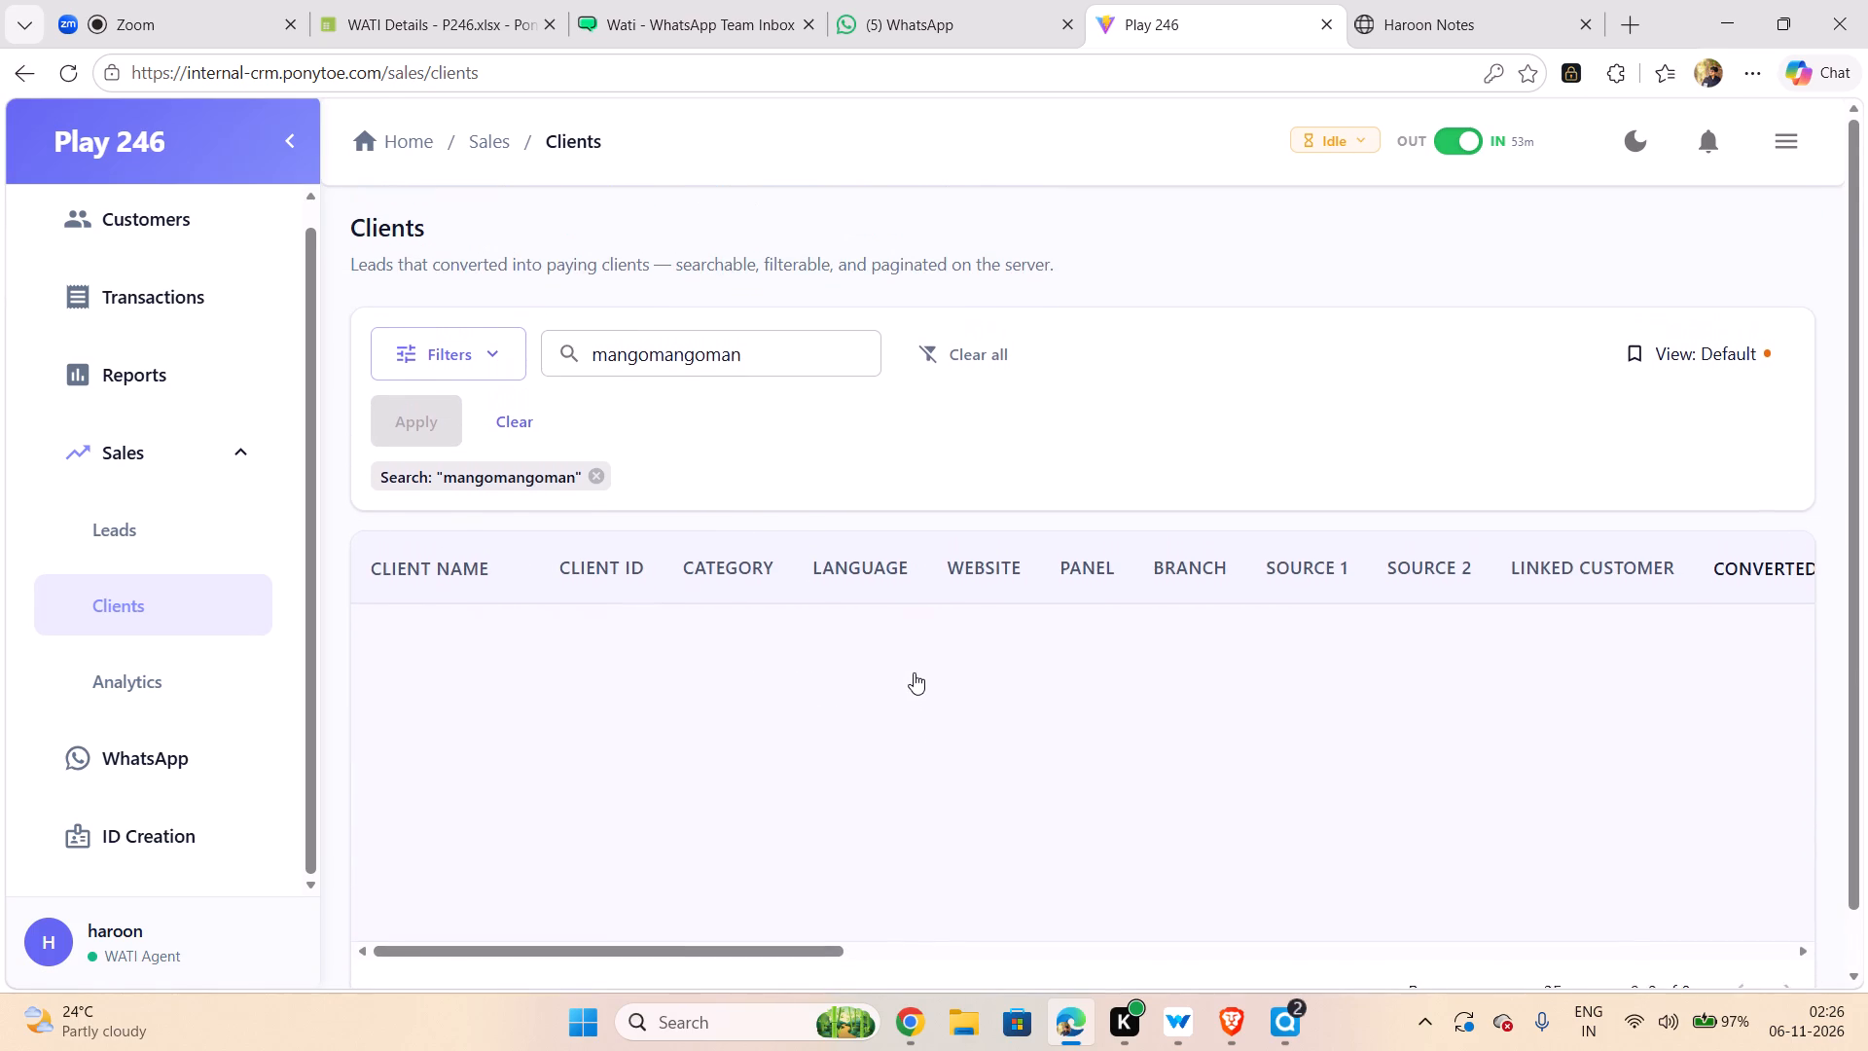
Return to the Leads list and open the website ID request form for the searched lead.
left_click(233, 525)
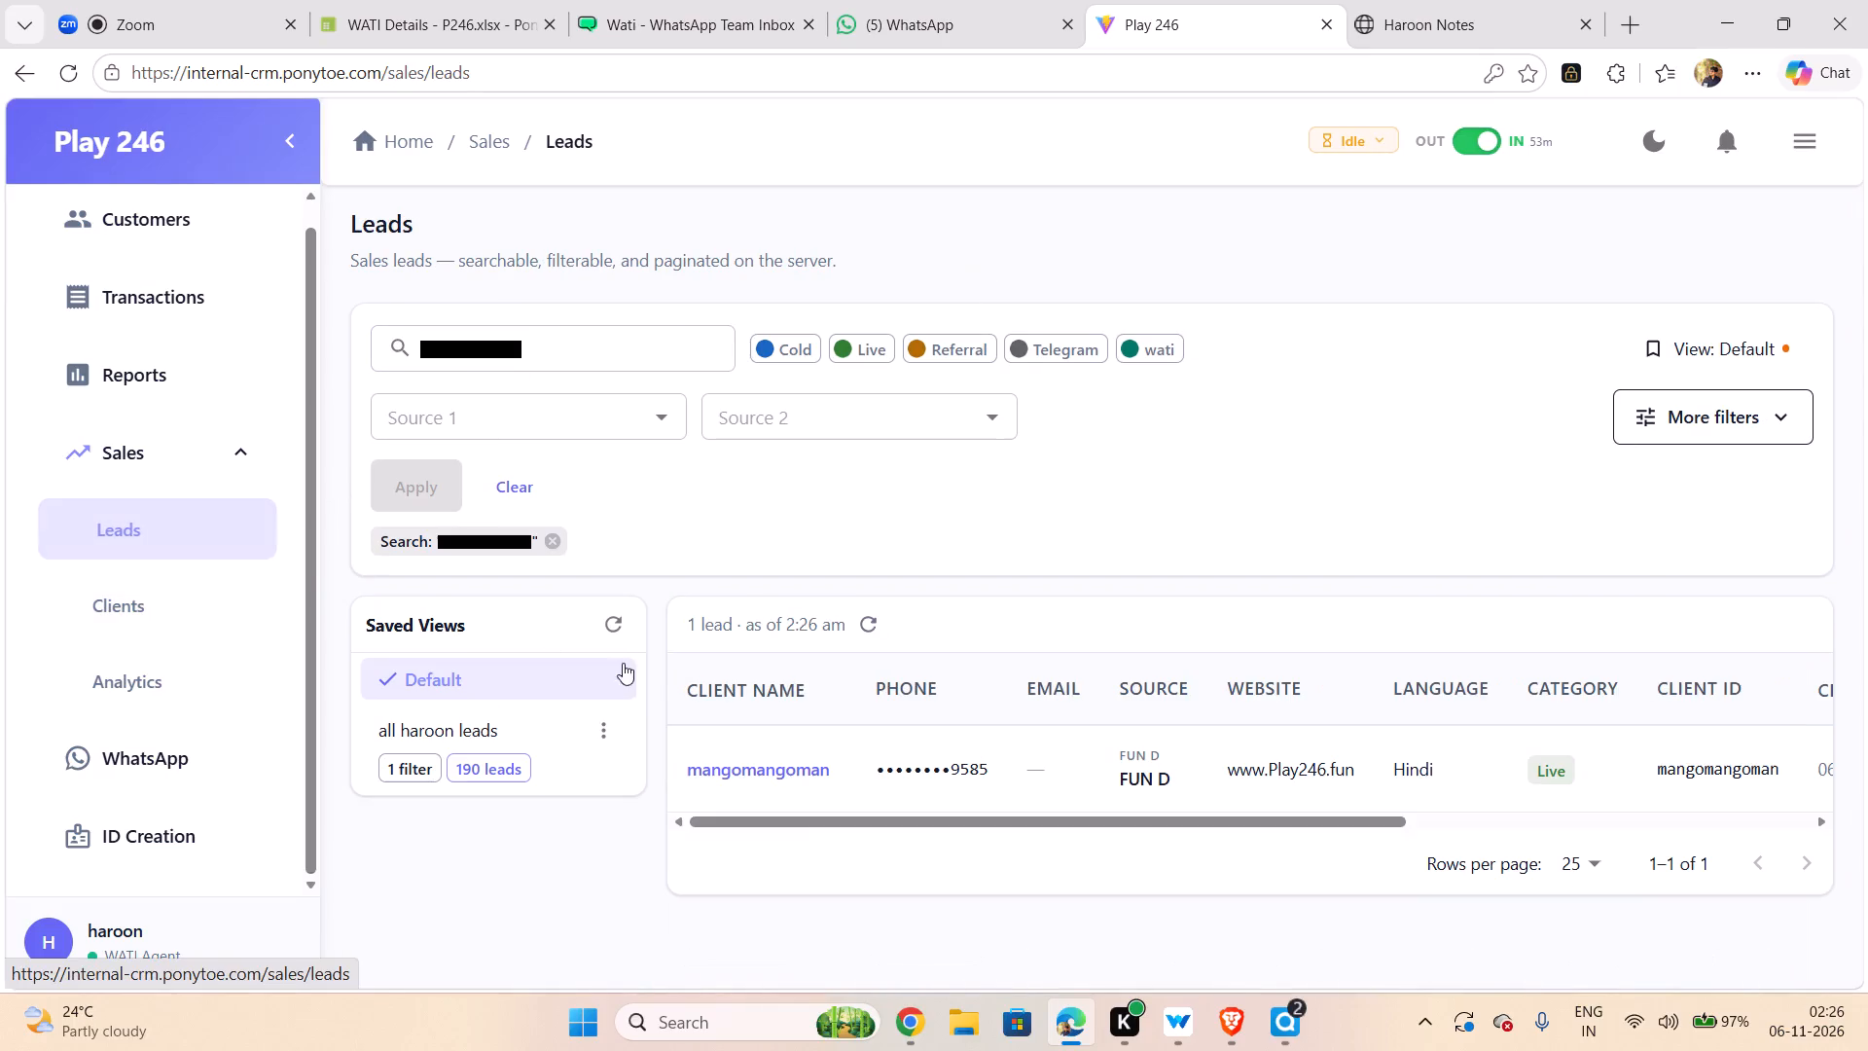
scroll(858, 680, "left", 3)
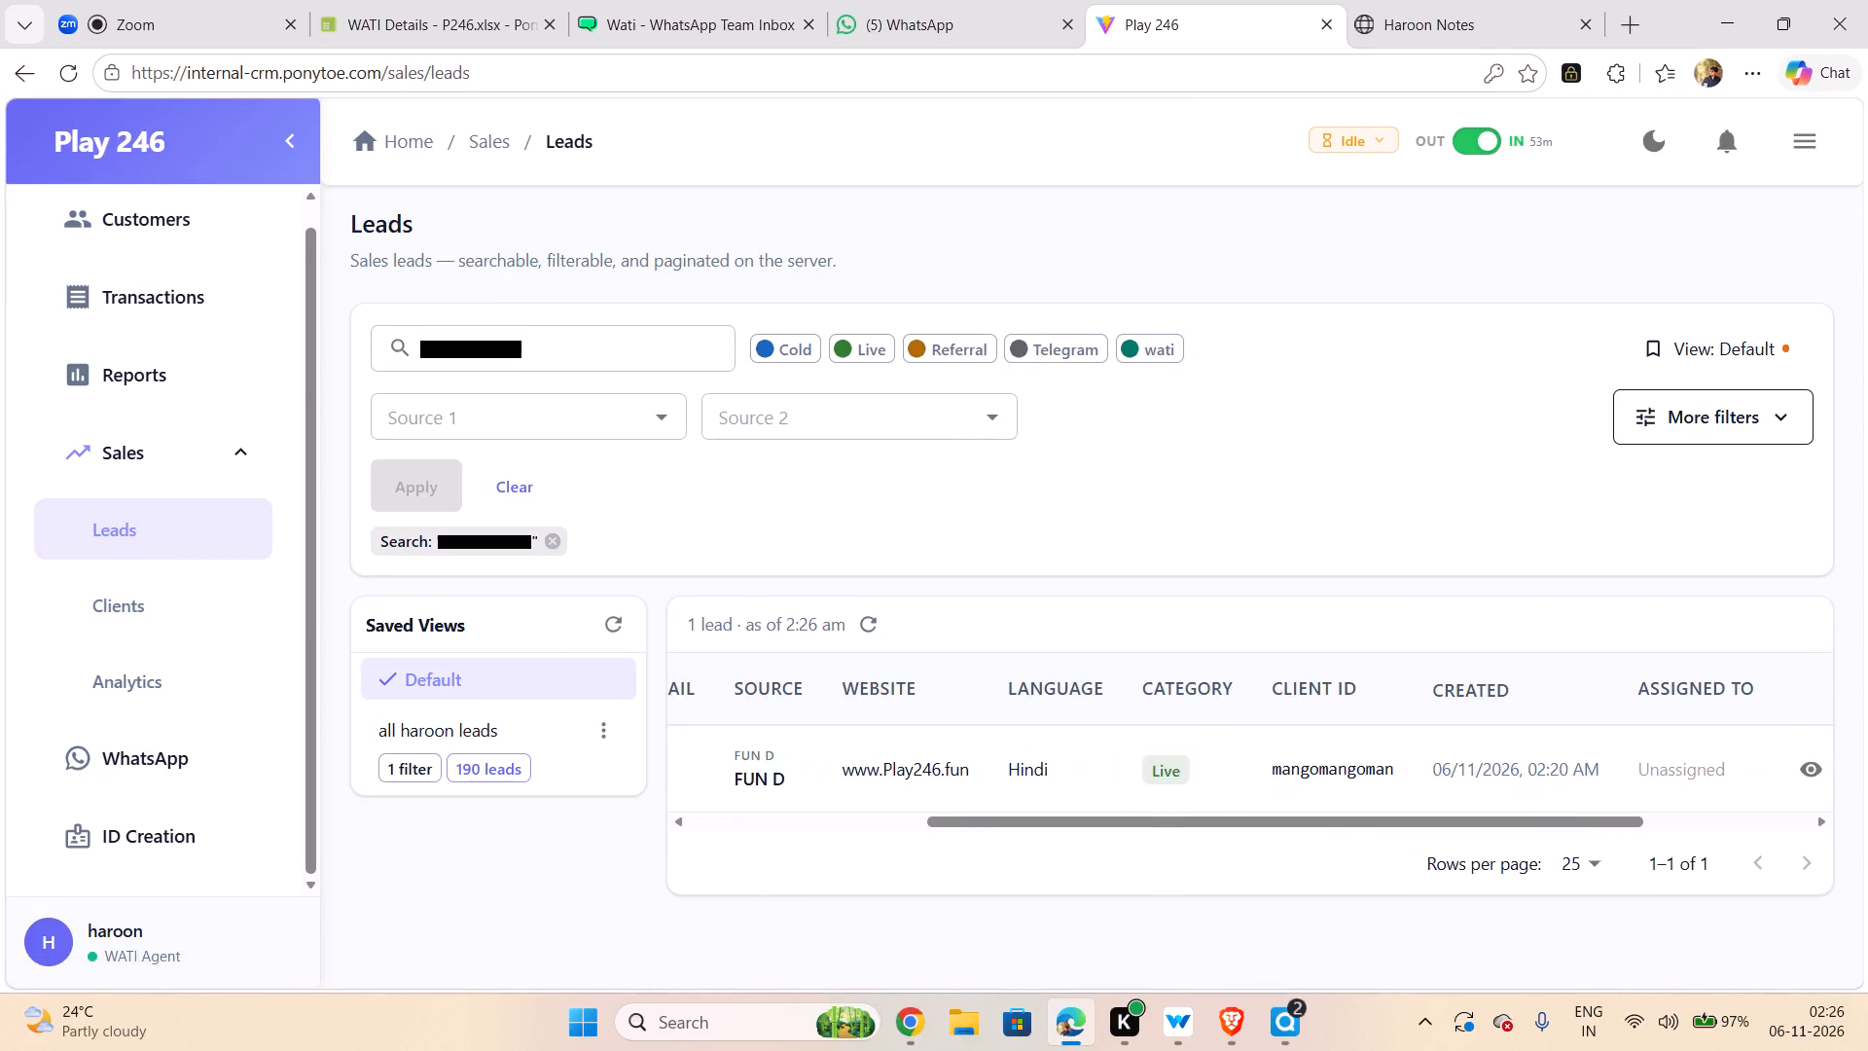
scroll(858, 680, "left", 7)
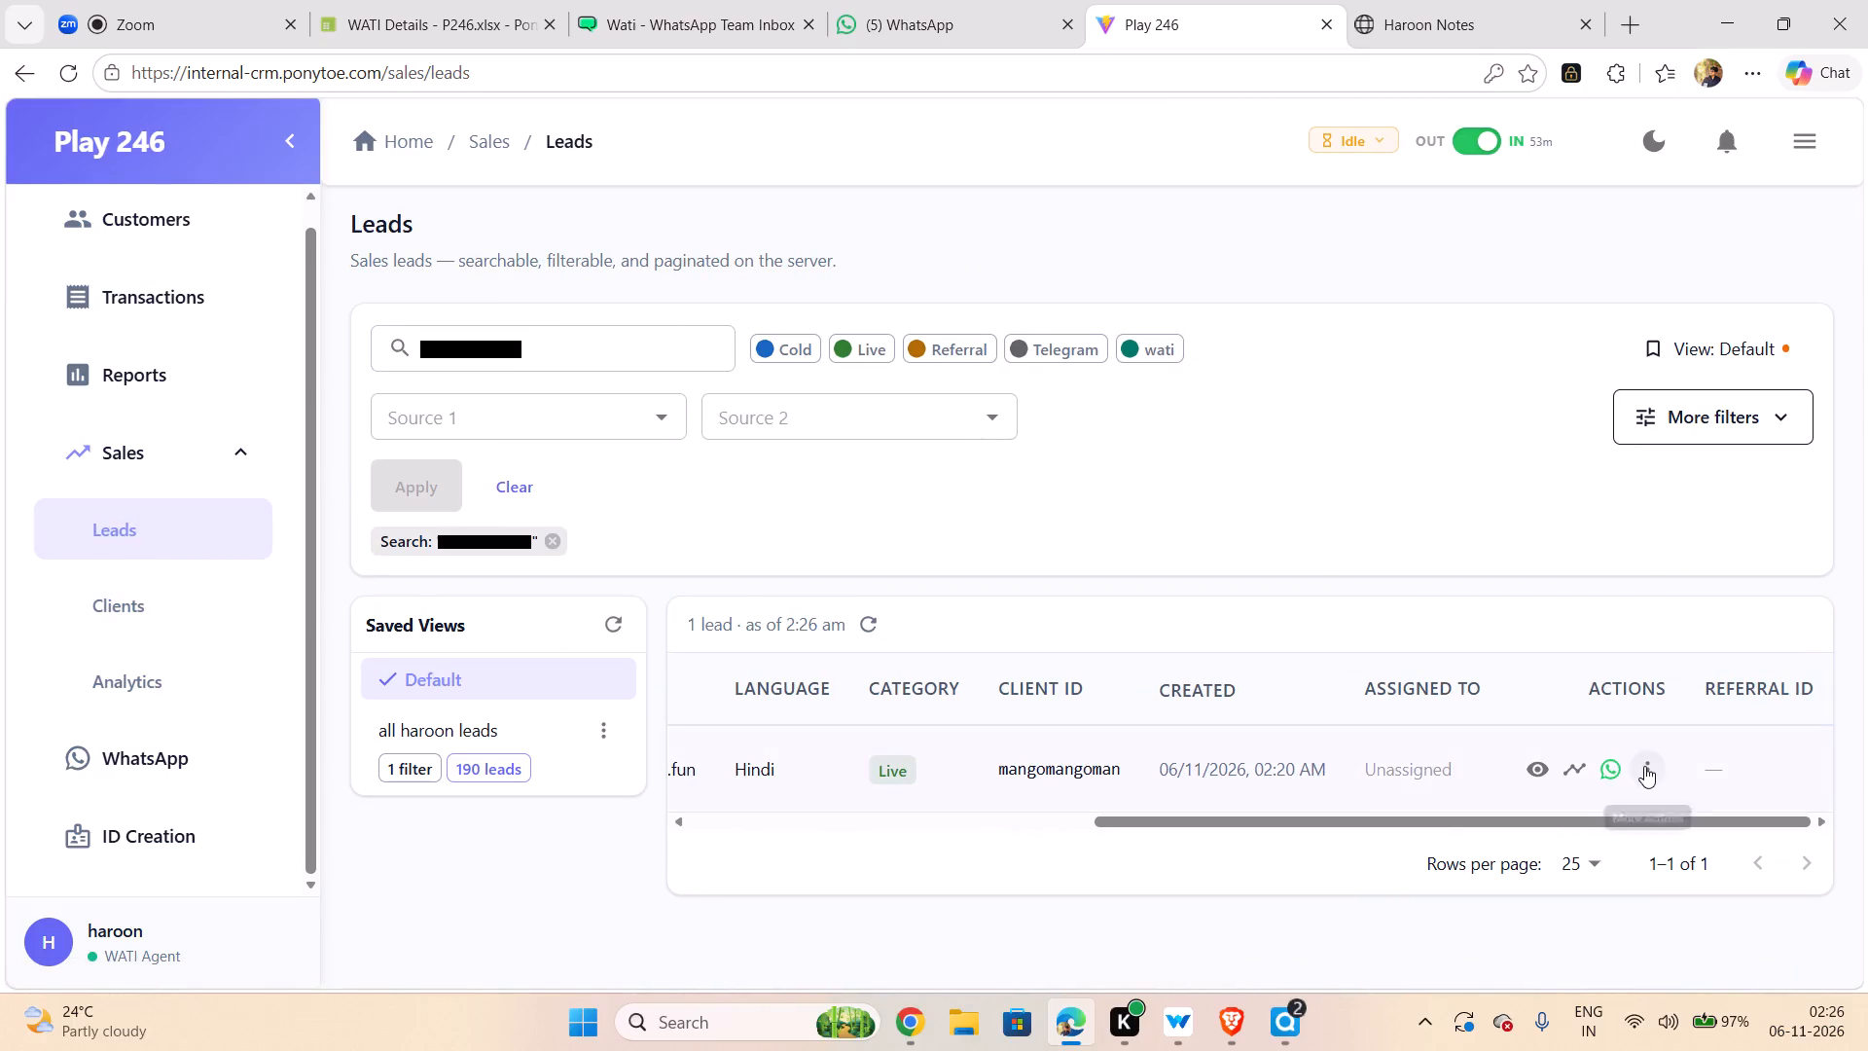
left_click(1644, 766)
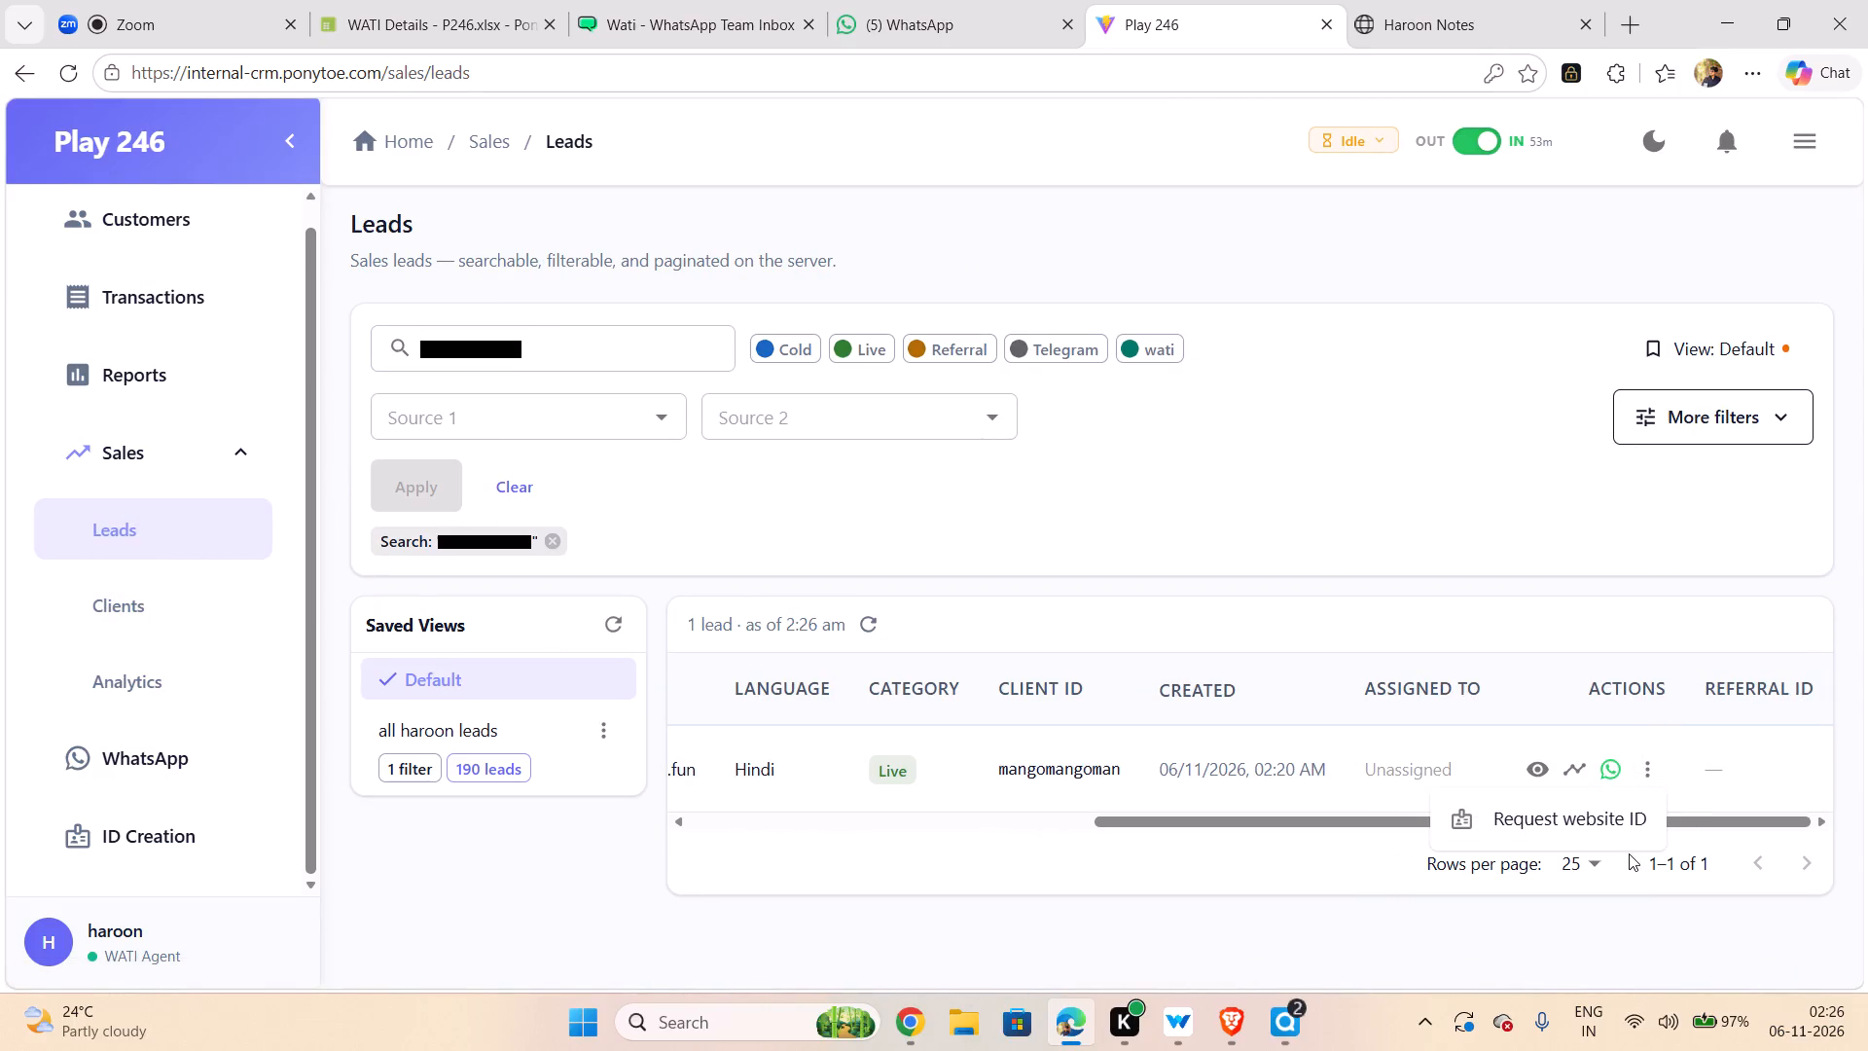
left_click(1607, 834)
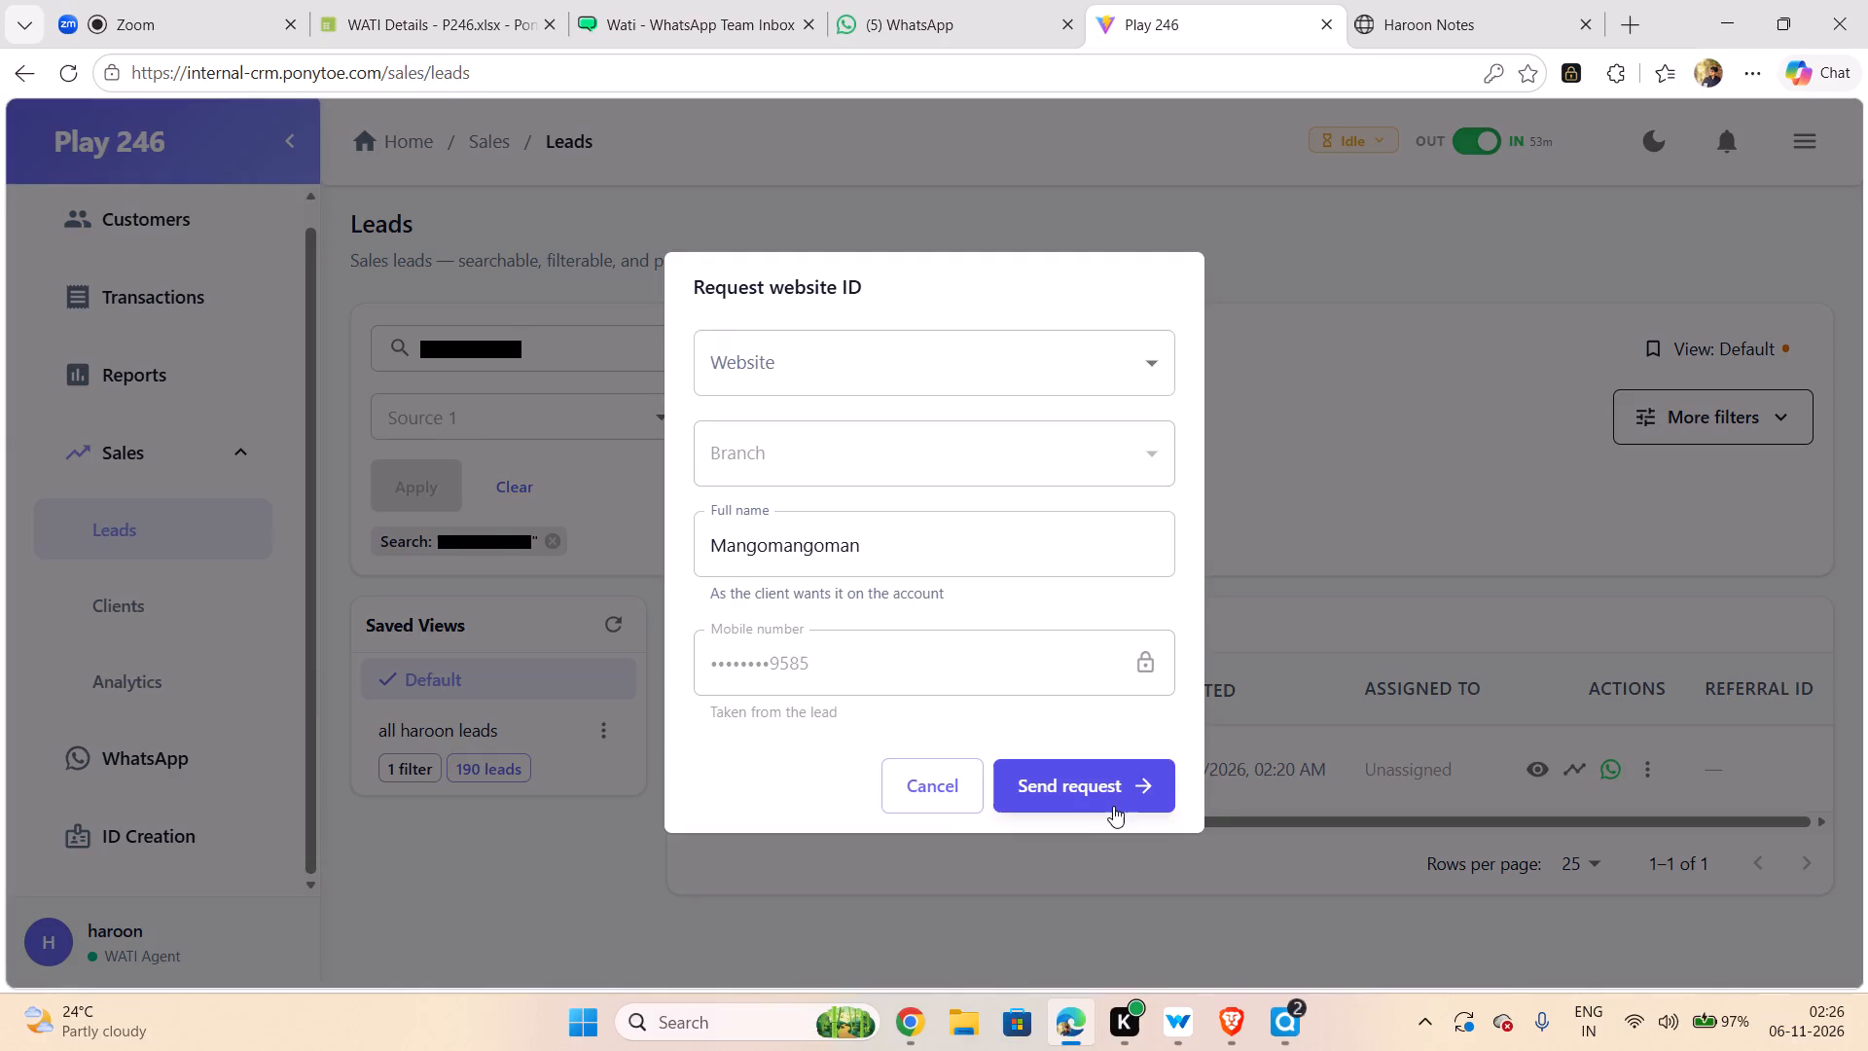
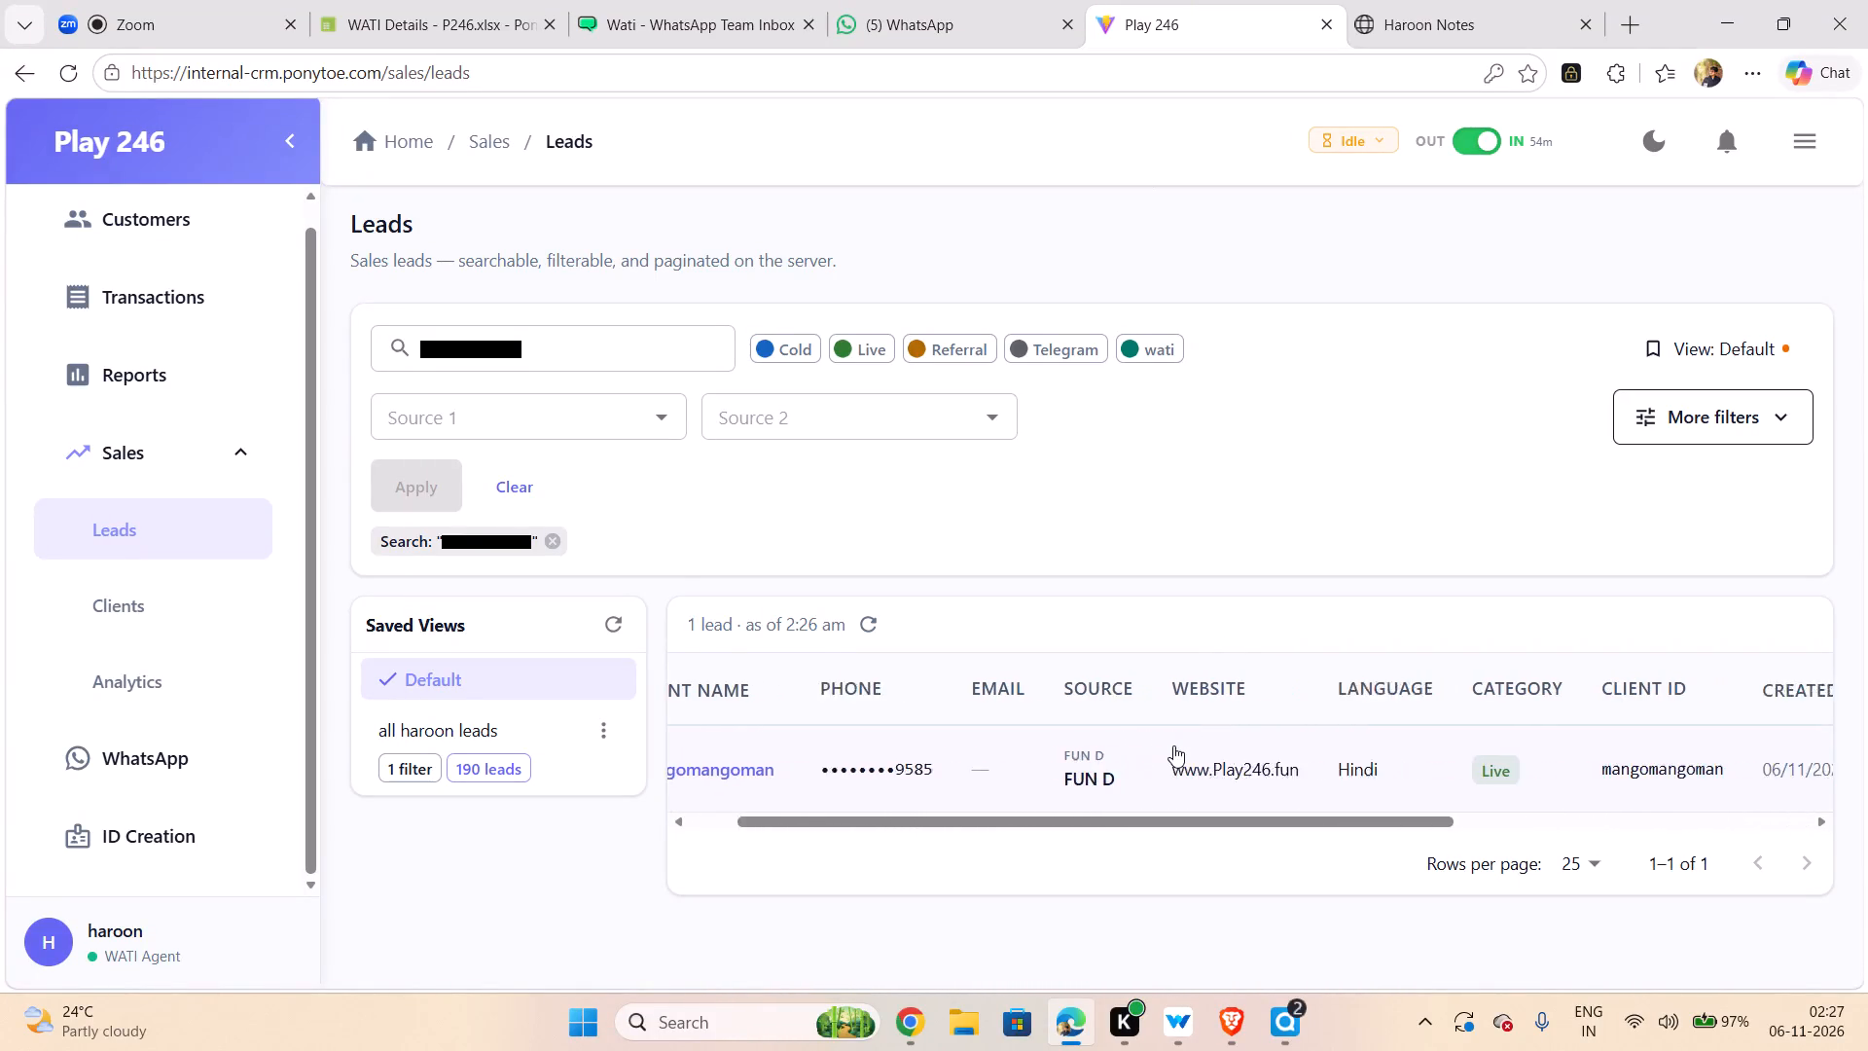
Open the searched lead's detail page and review its contact, source, assignment and activity details and its history.
scroll(1173, 745, "left", 6)
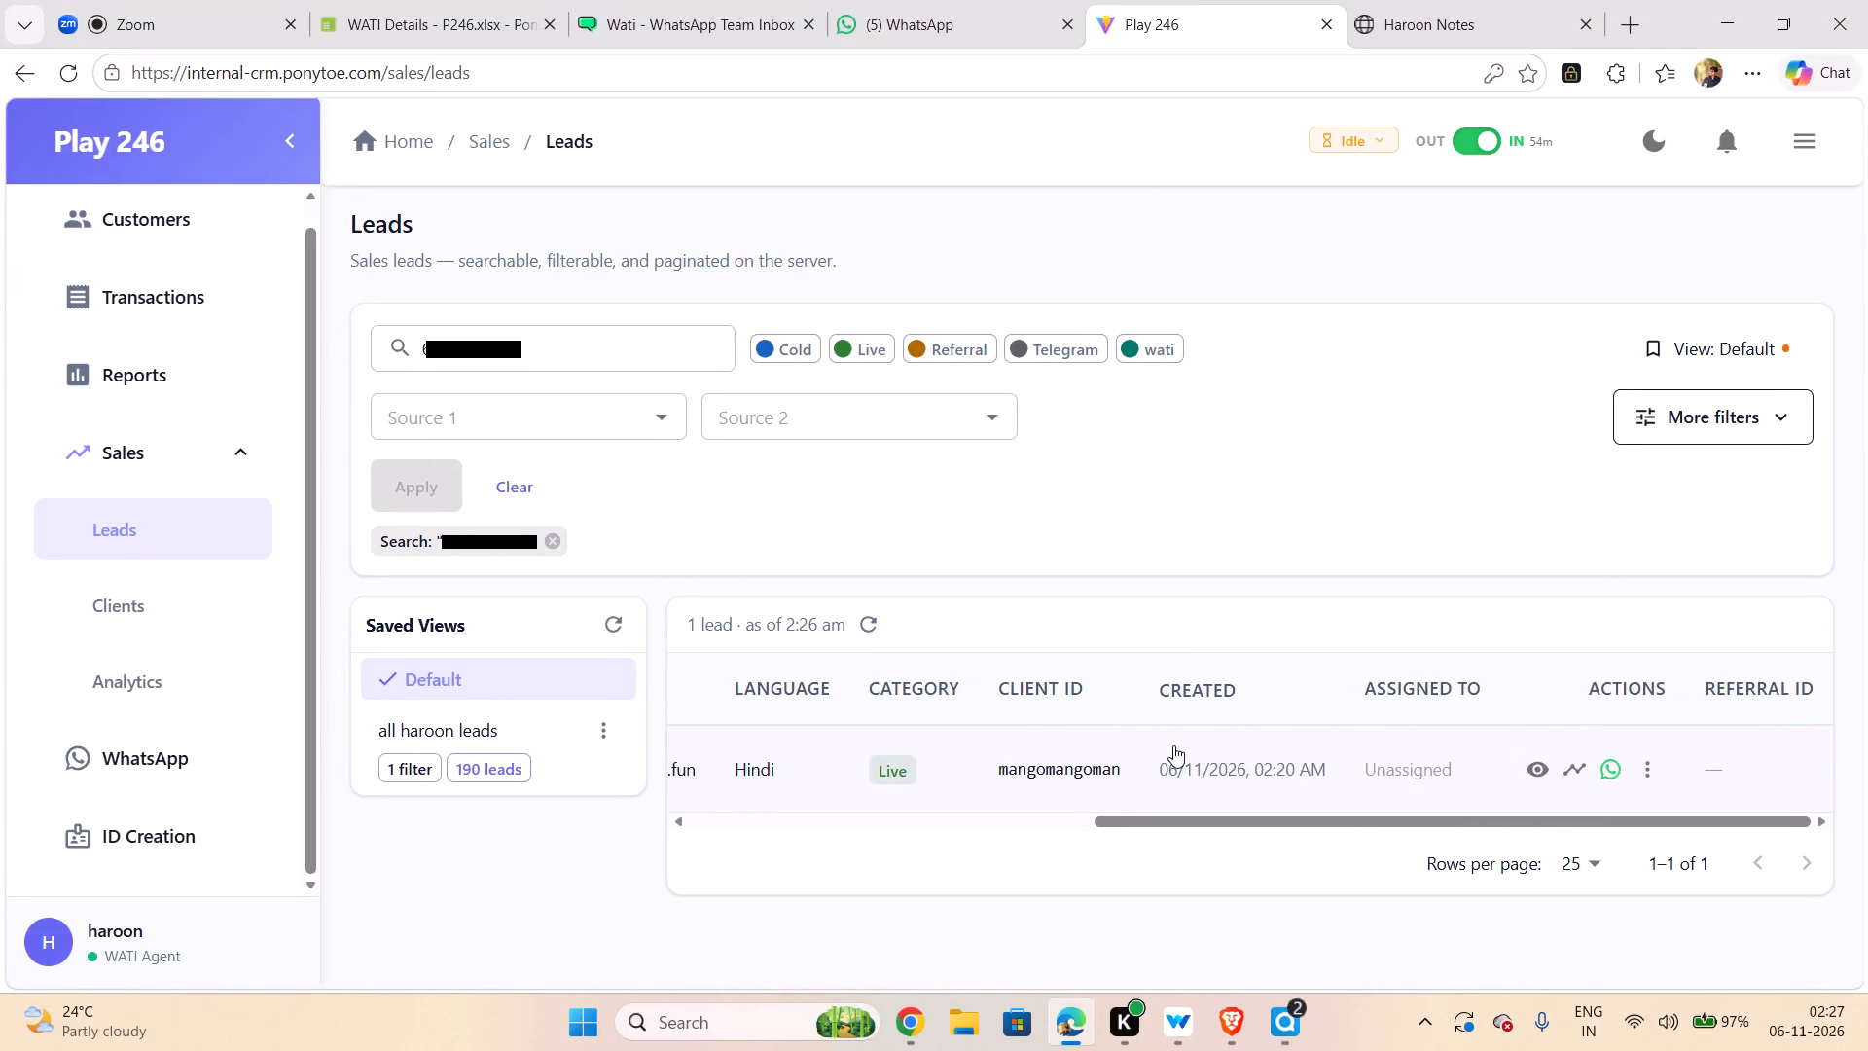
left_click(1652, 758)
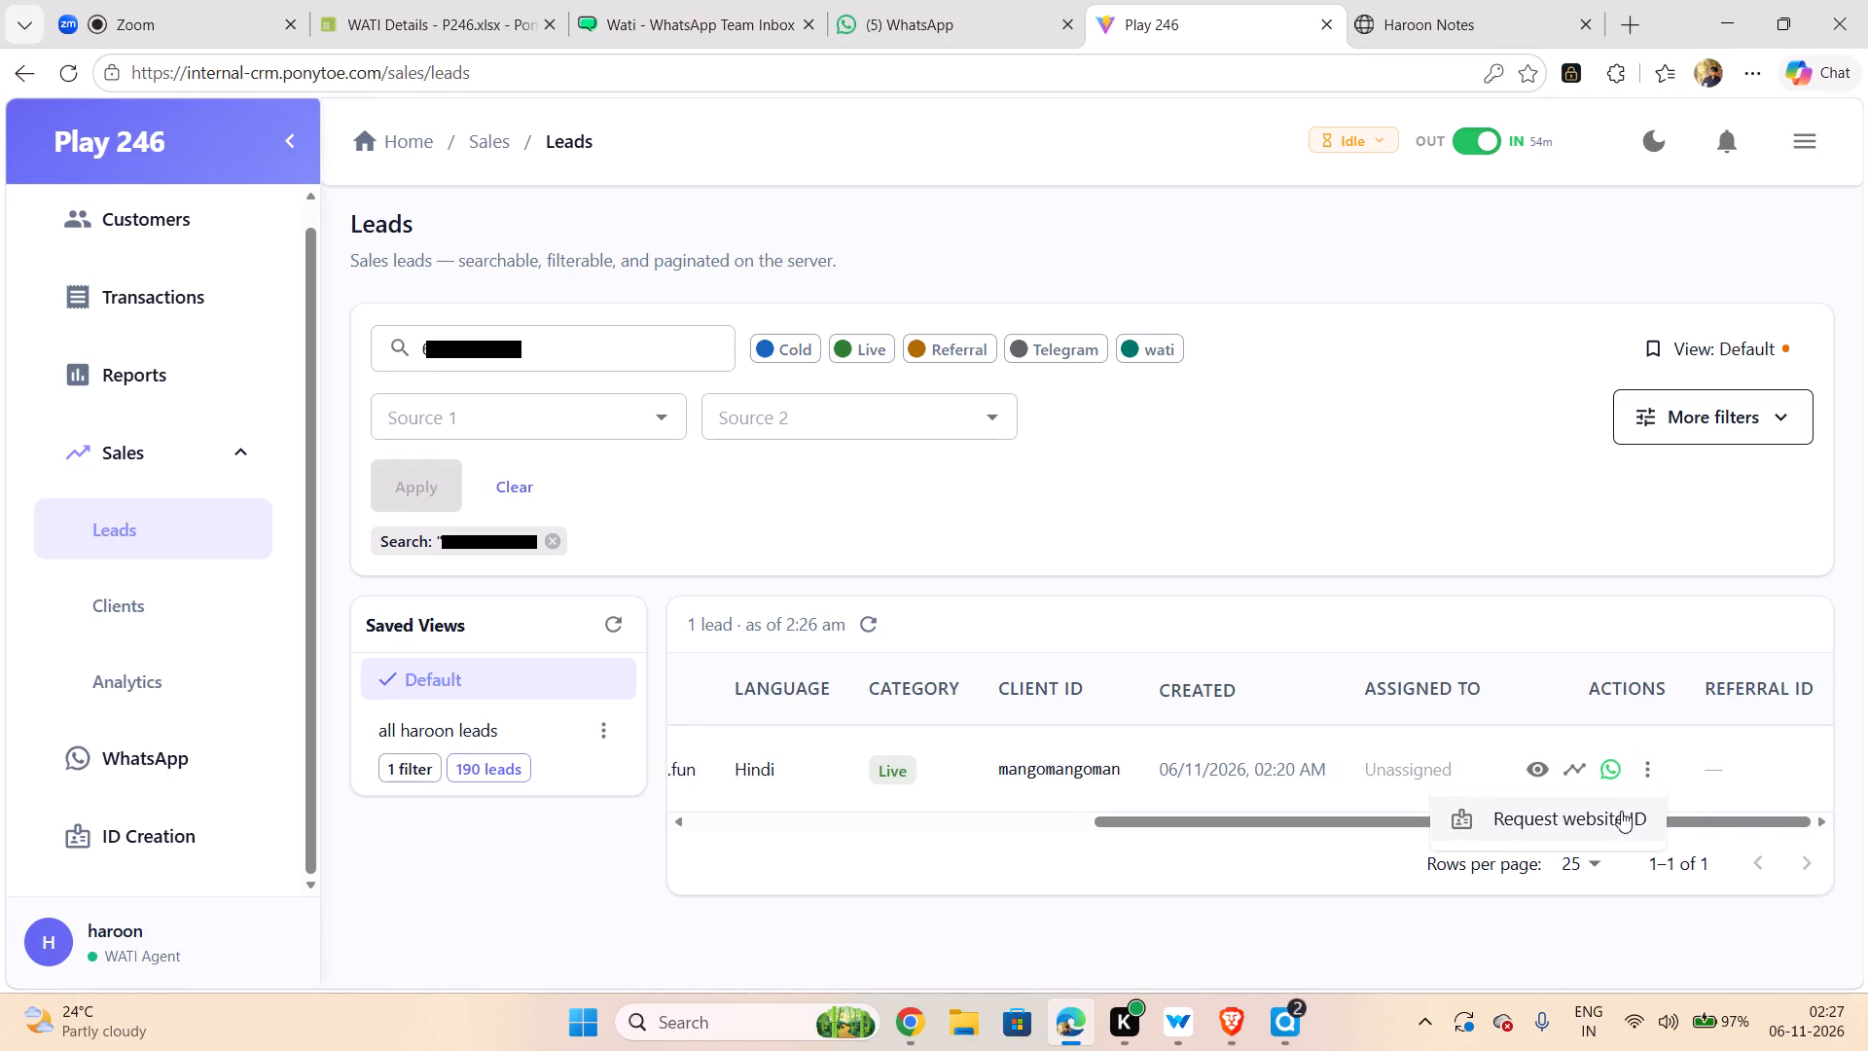
double_click(1537, 767)
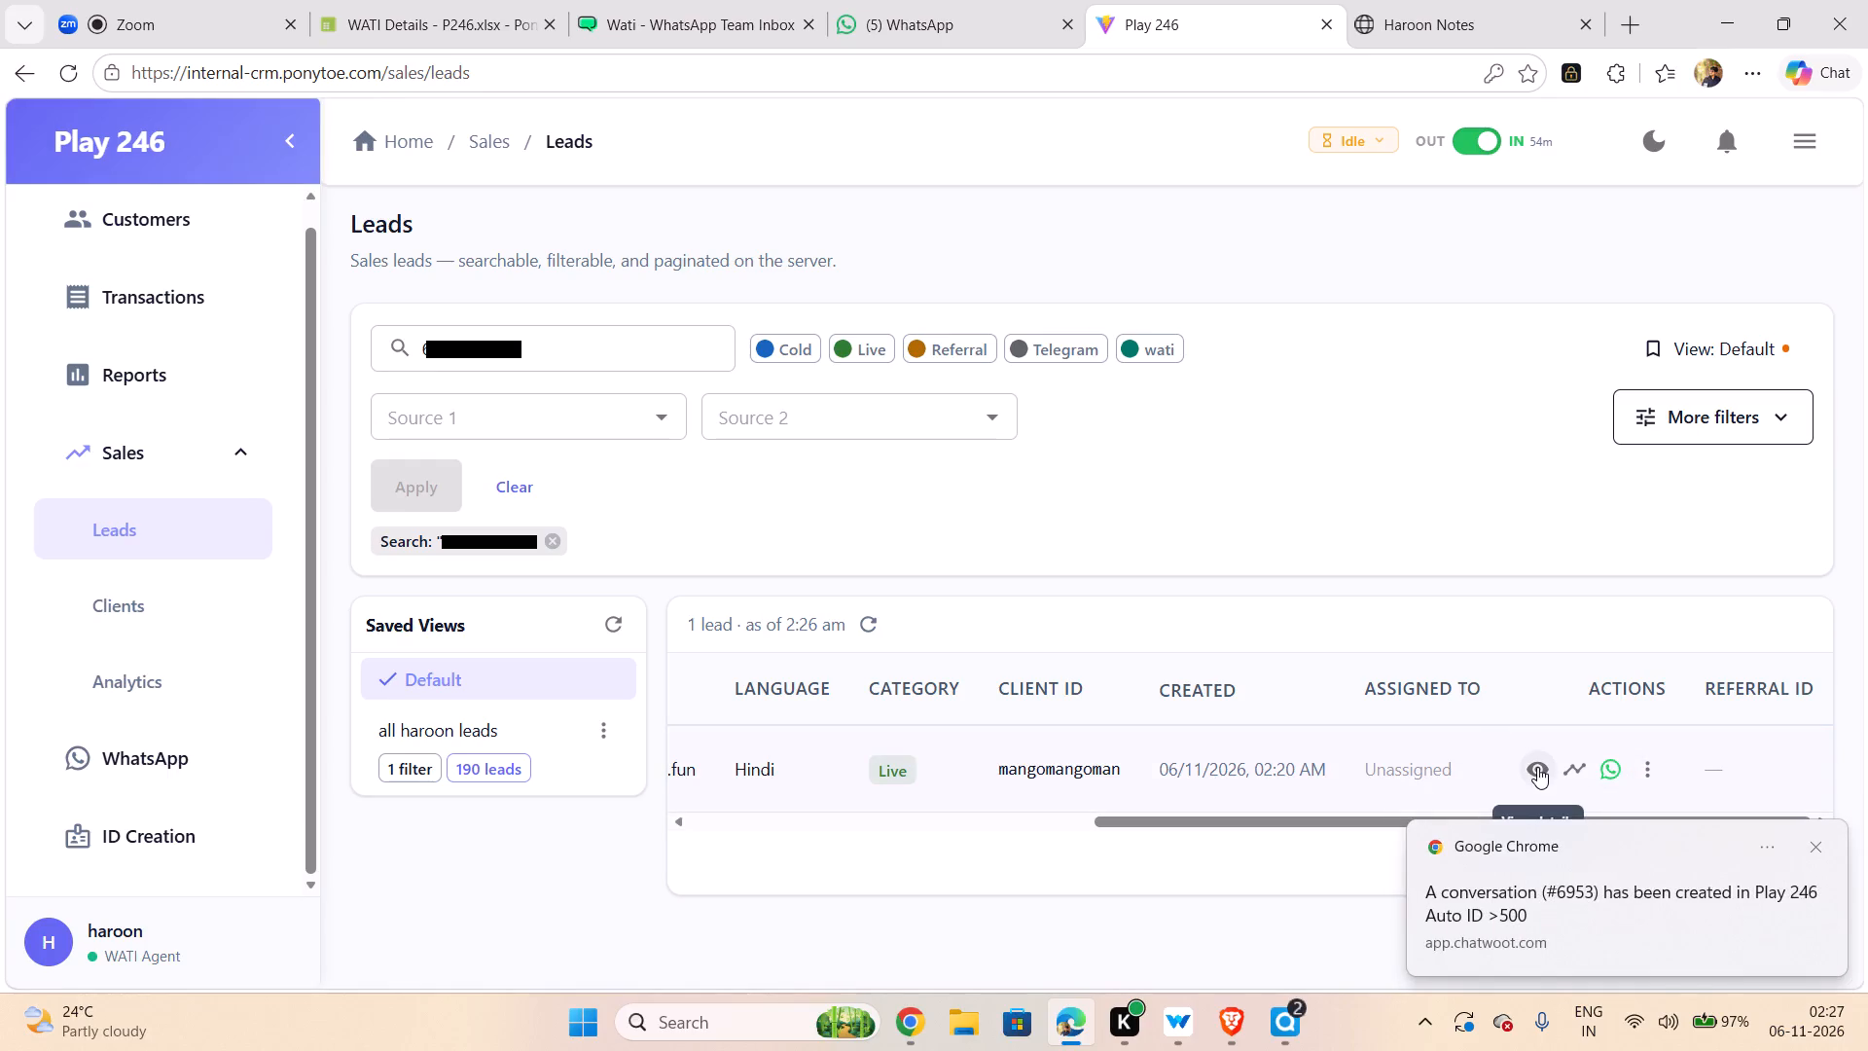
left_click(1537, 767)
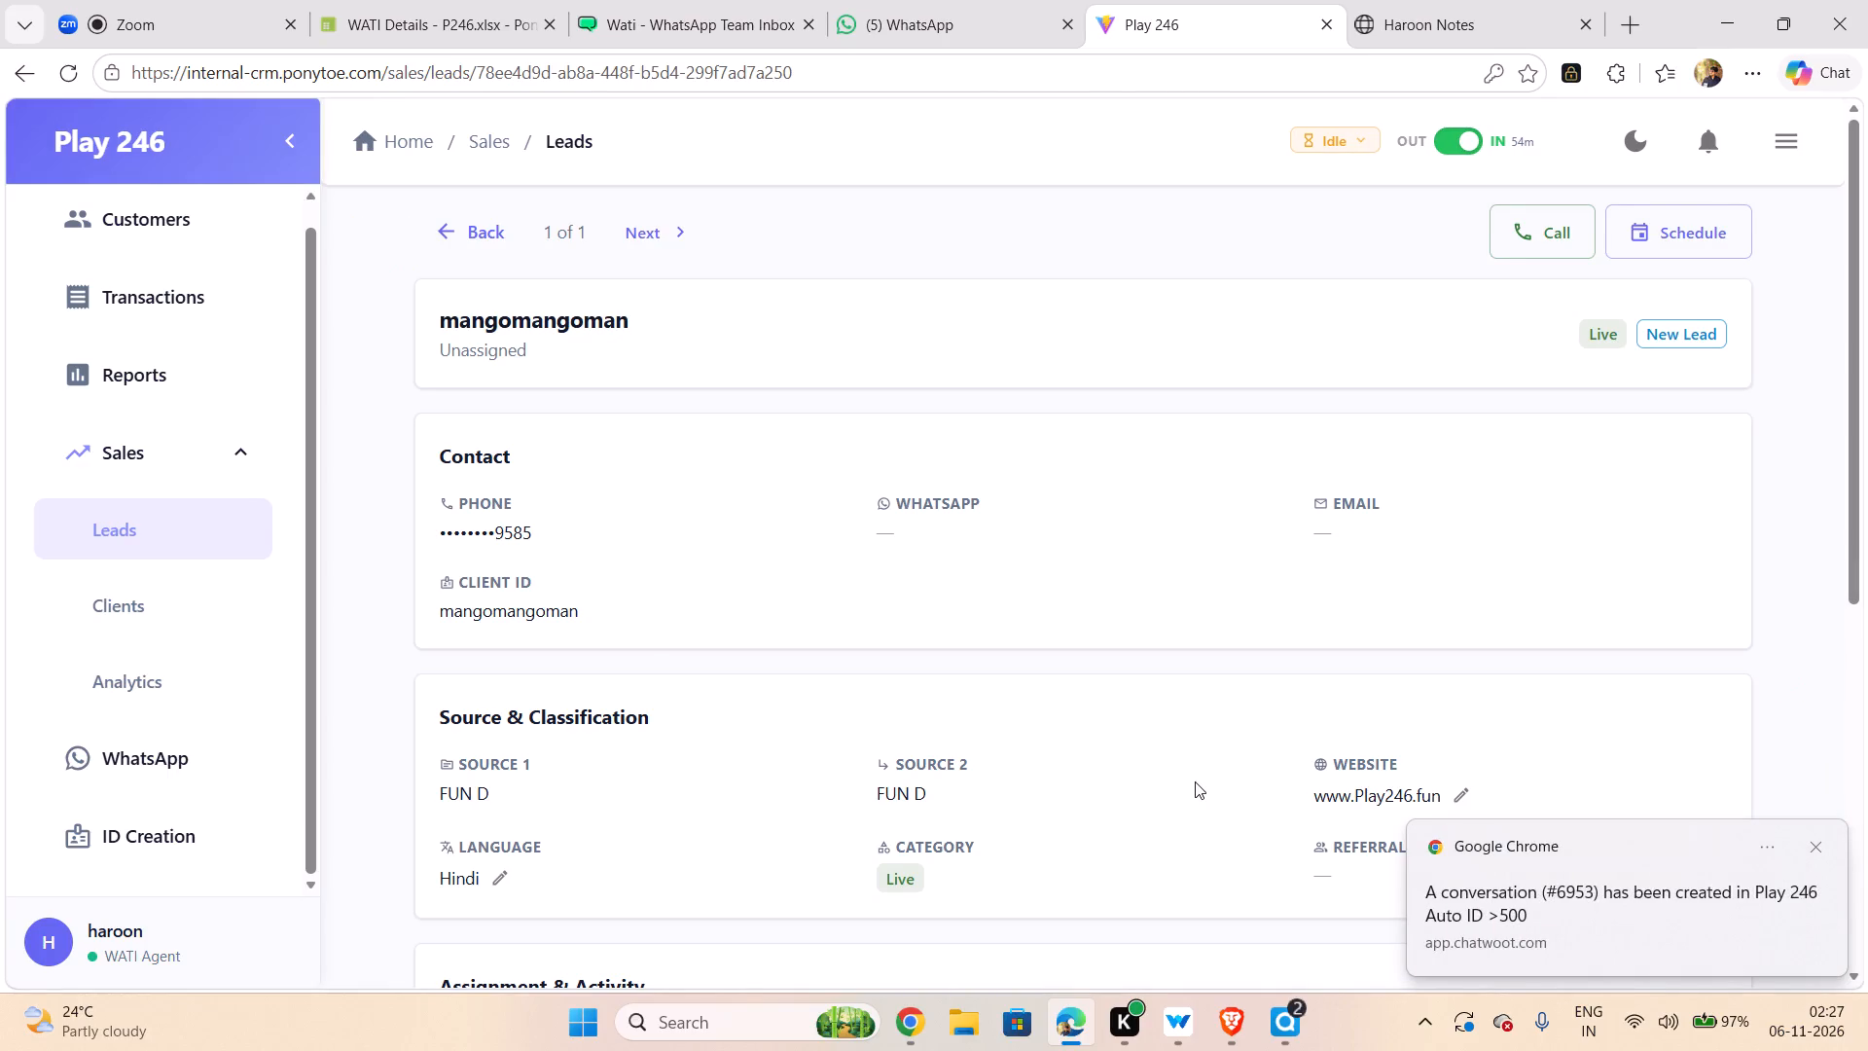
scroll(1195, 781, "down", 5)
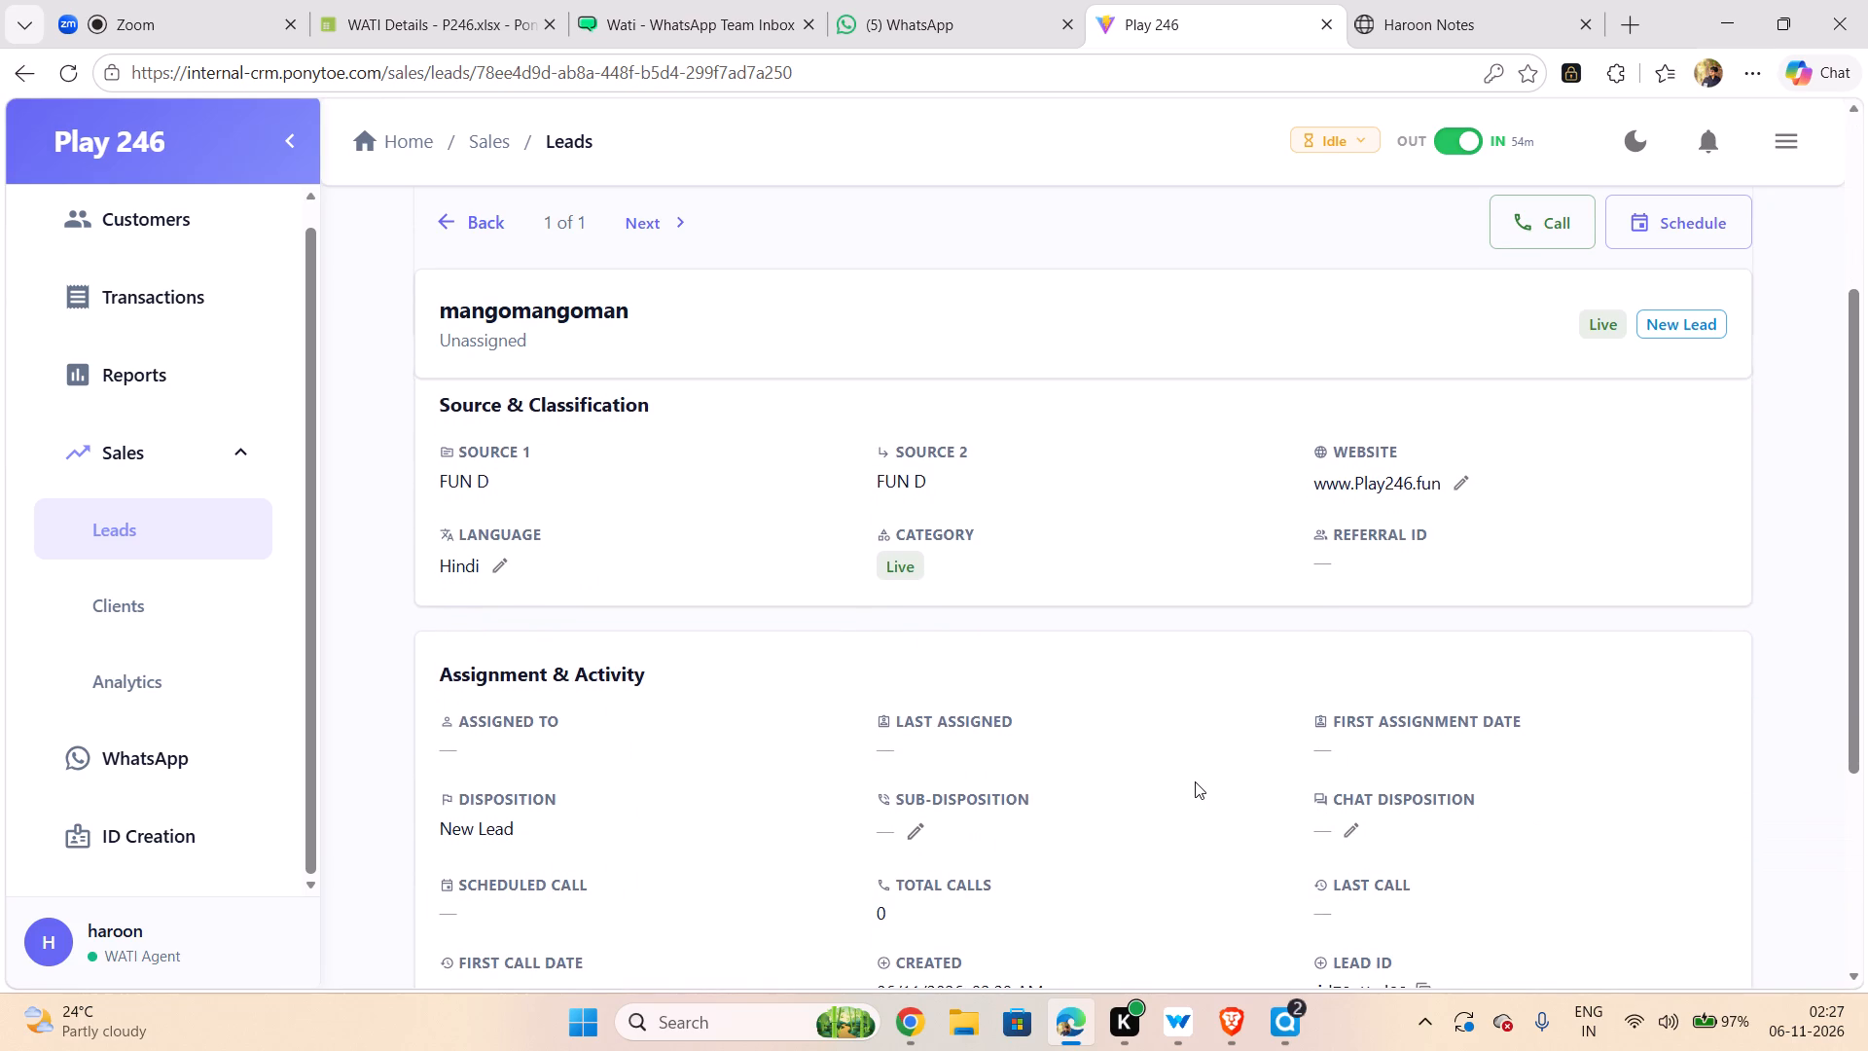
scroll(1195, 781, "down", 3)
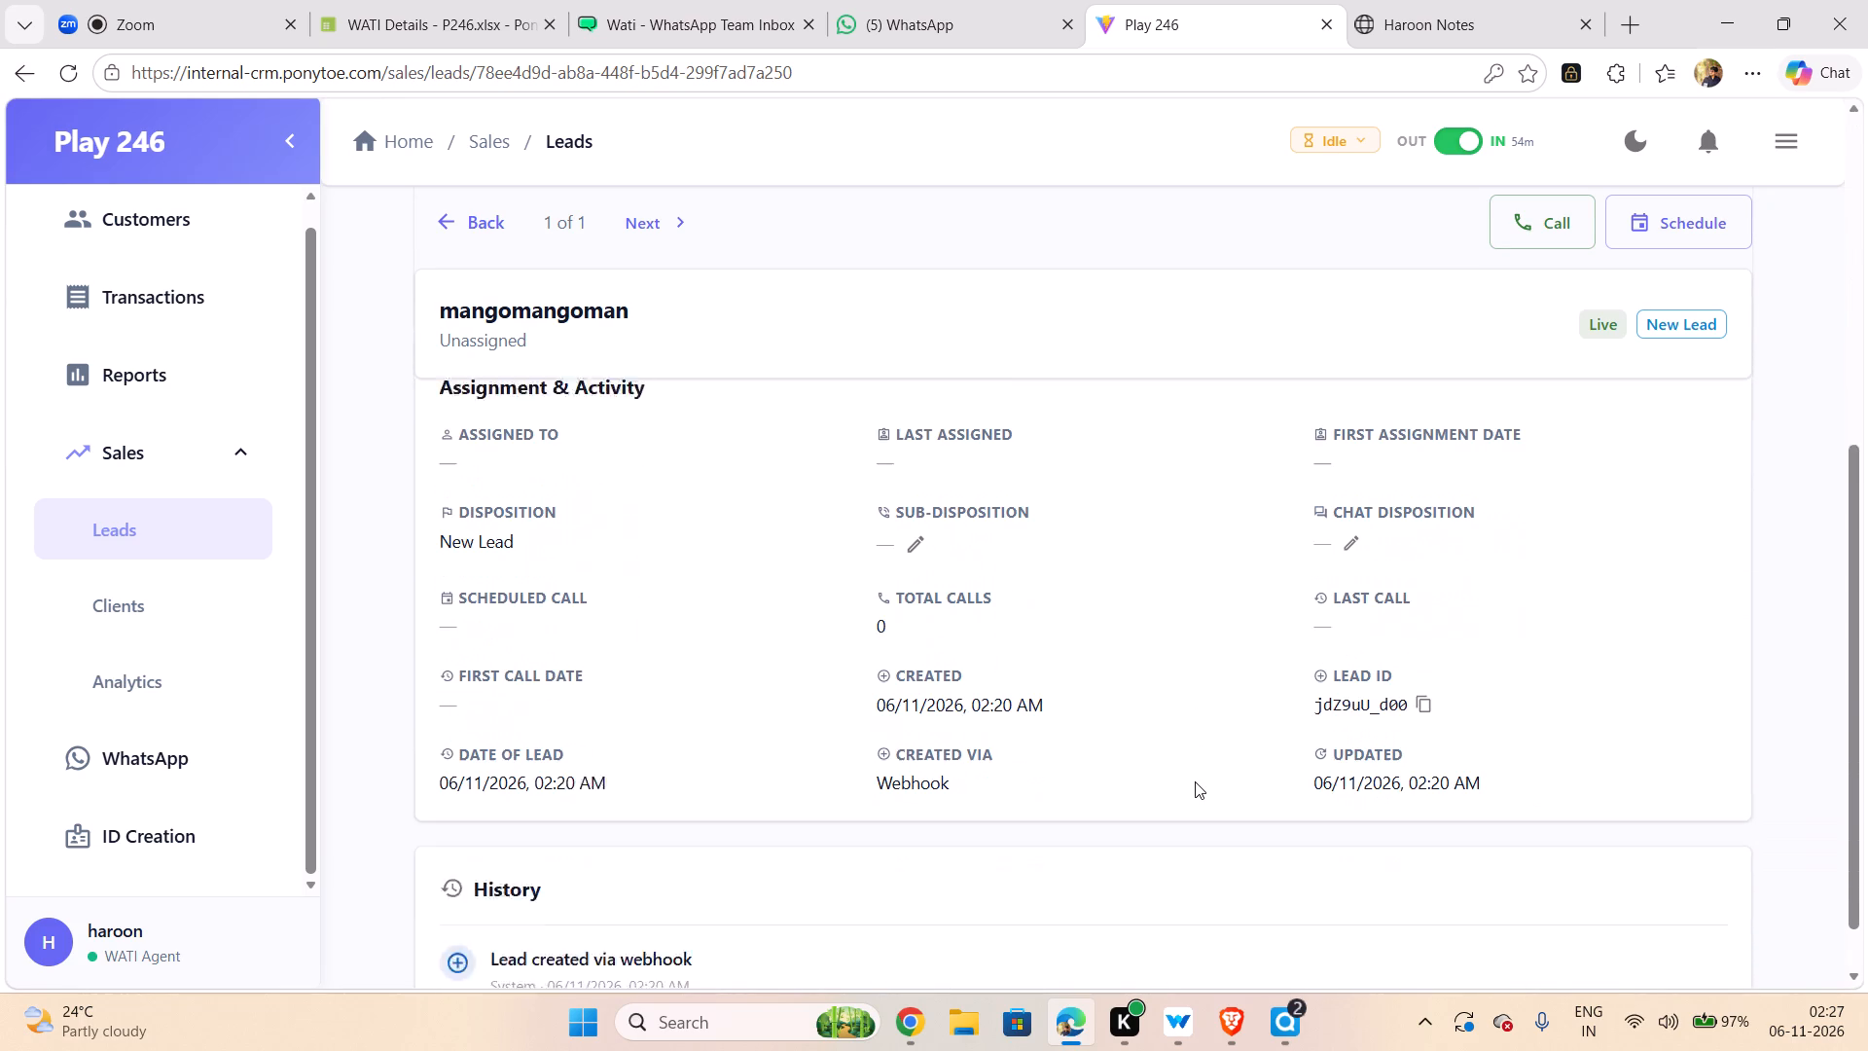
scroll(1195, 781, "down", 2)
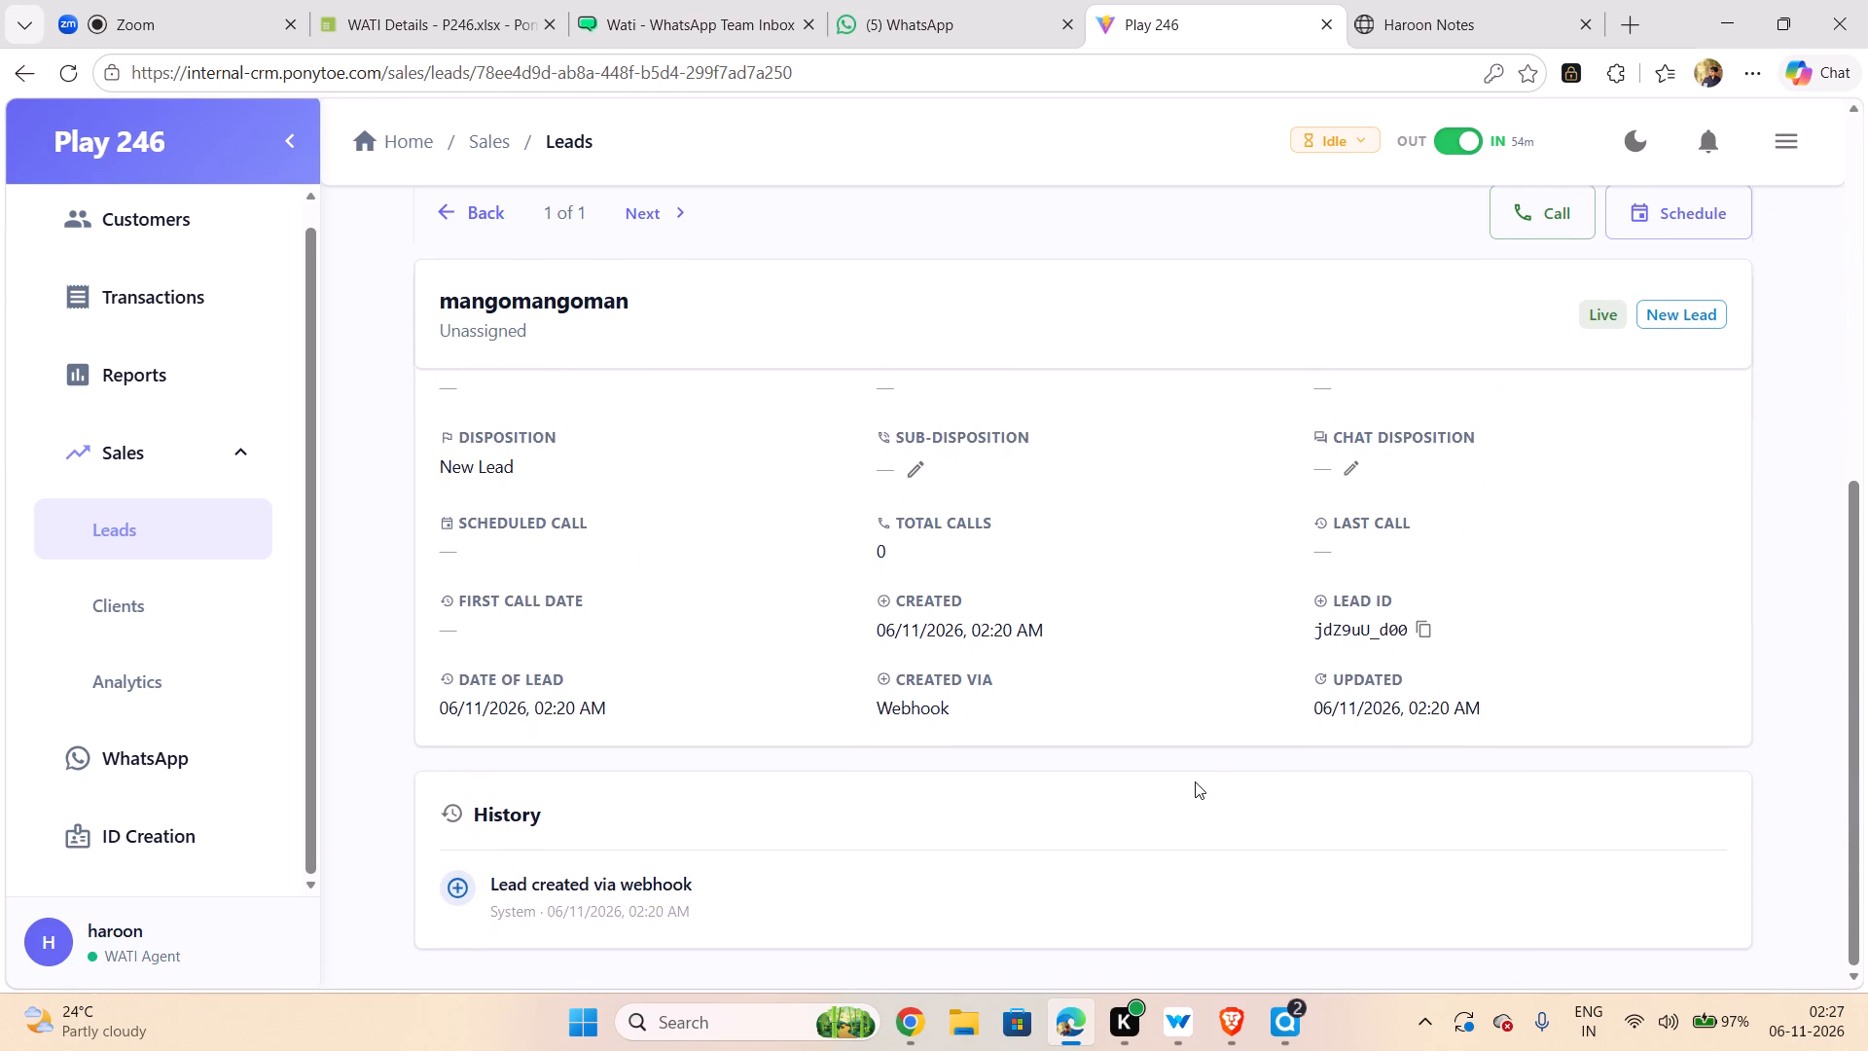
scroll(1195, 781, "down", 2)
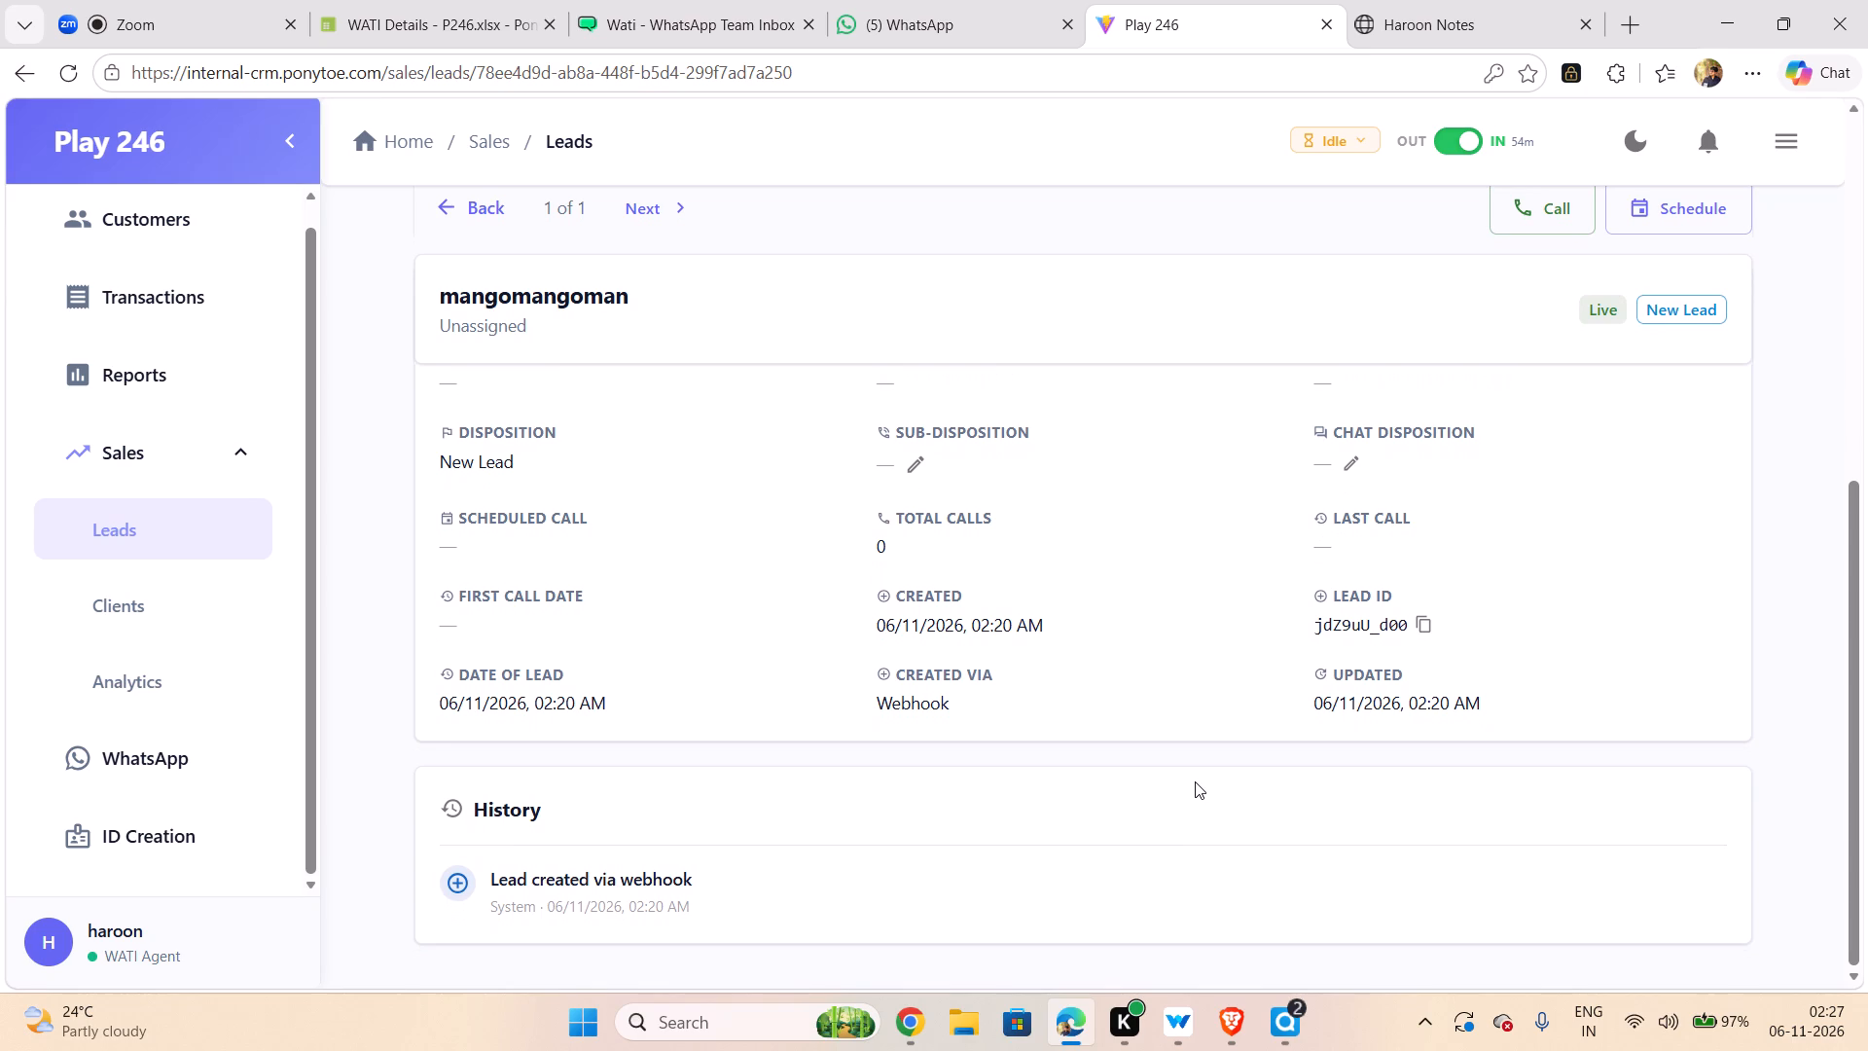
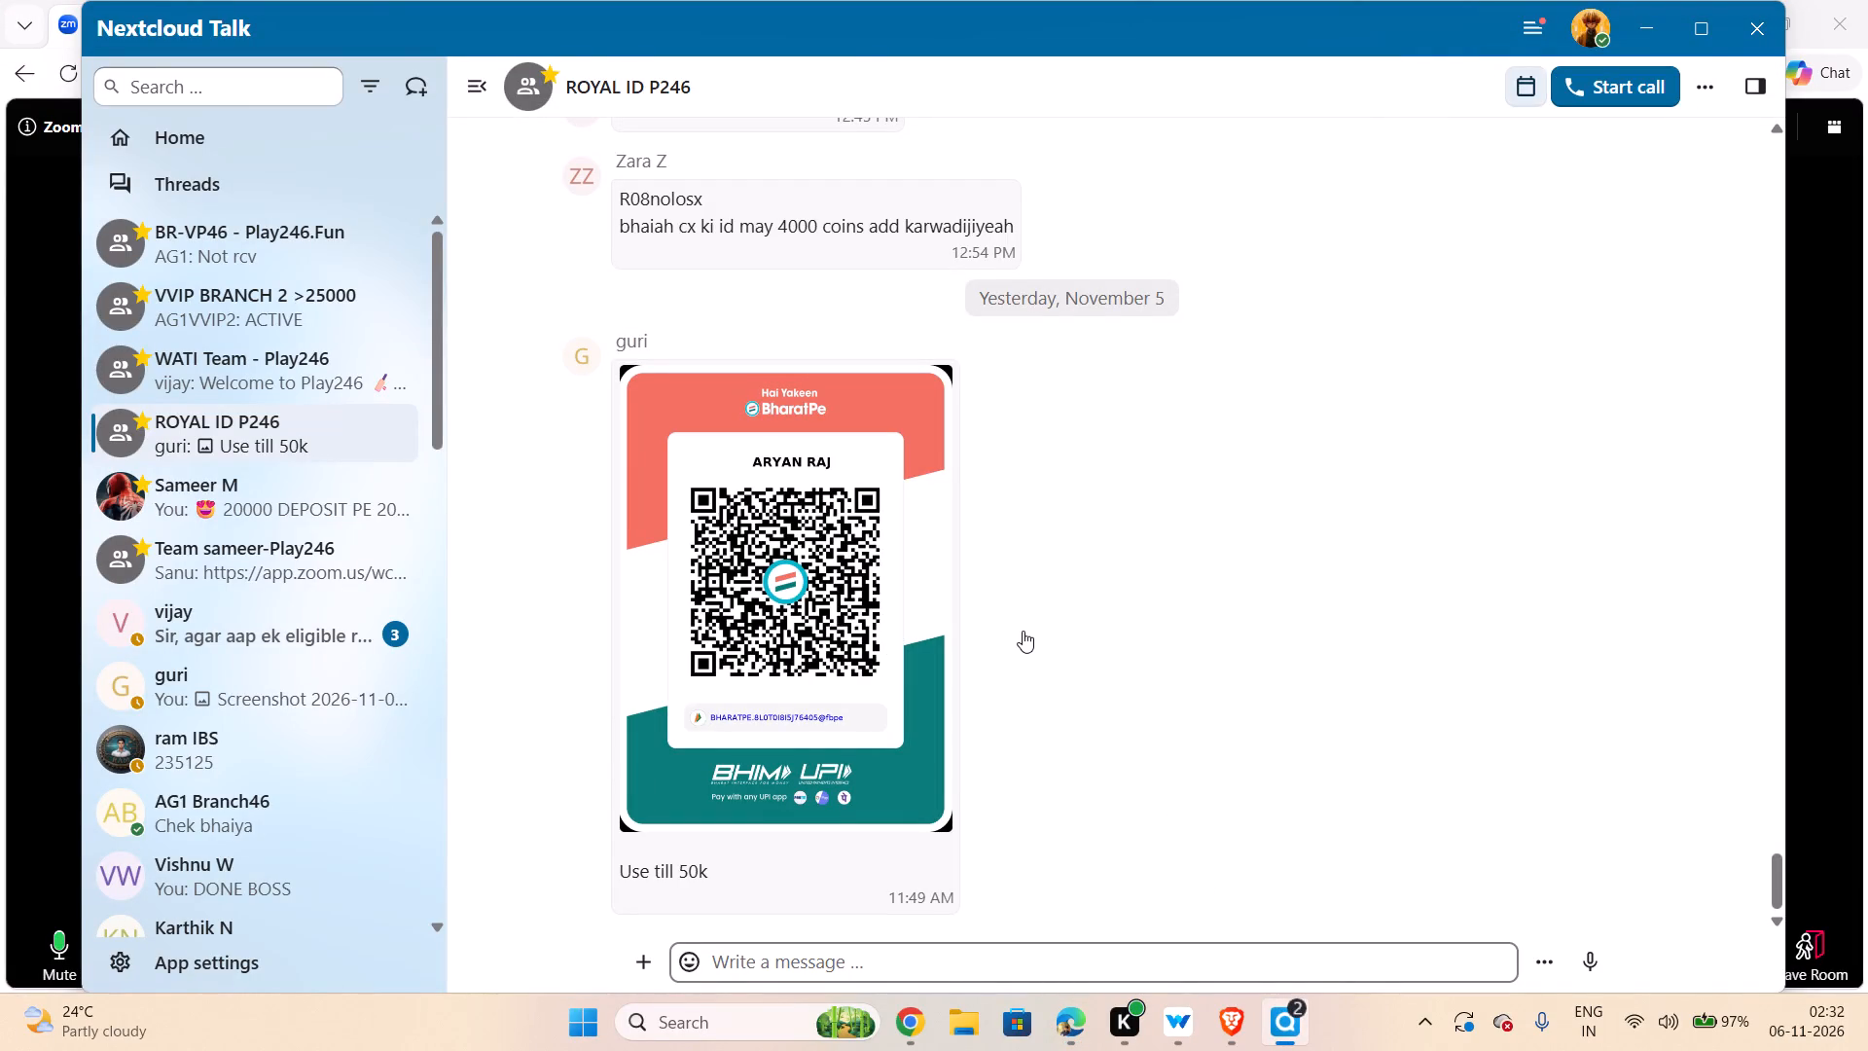
Open the direct conversation with vijay and read the unread messages about the Diwali bonus.
left_click(354, 625)
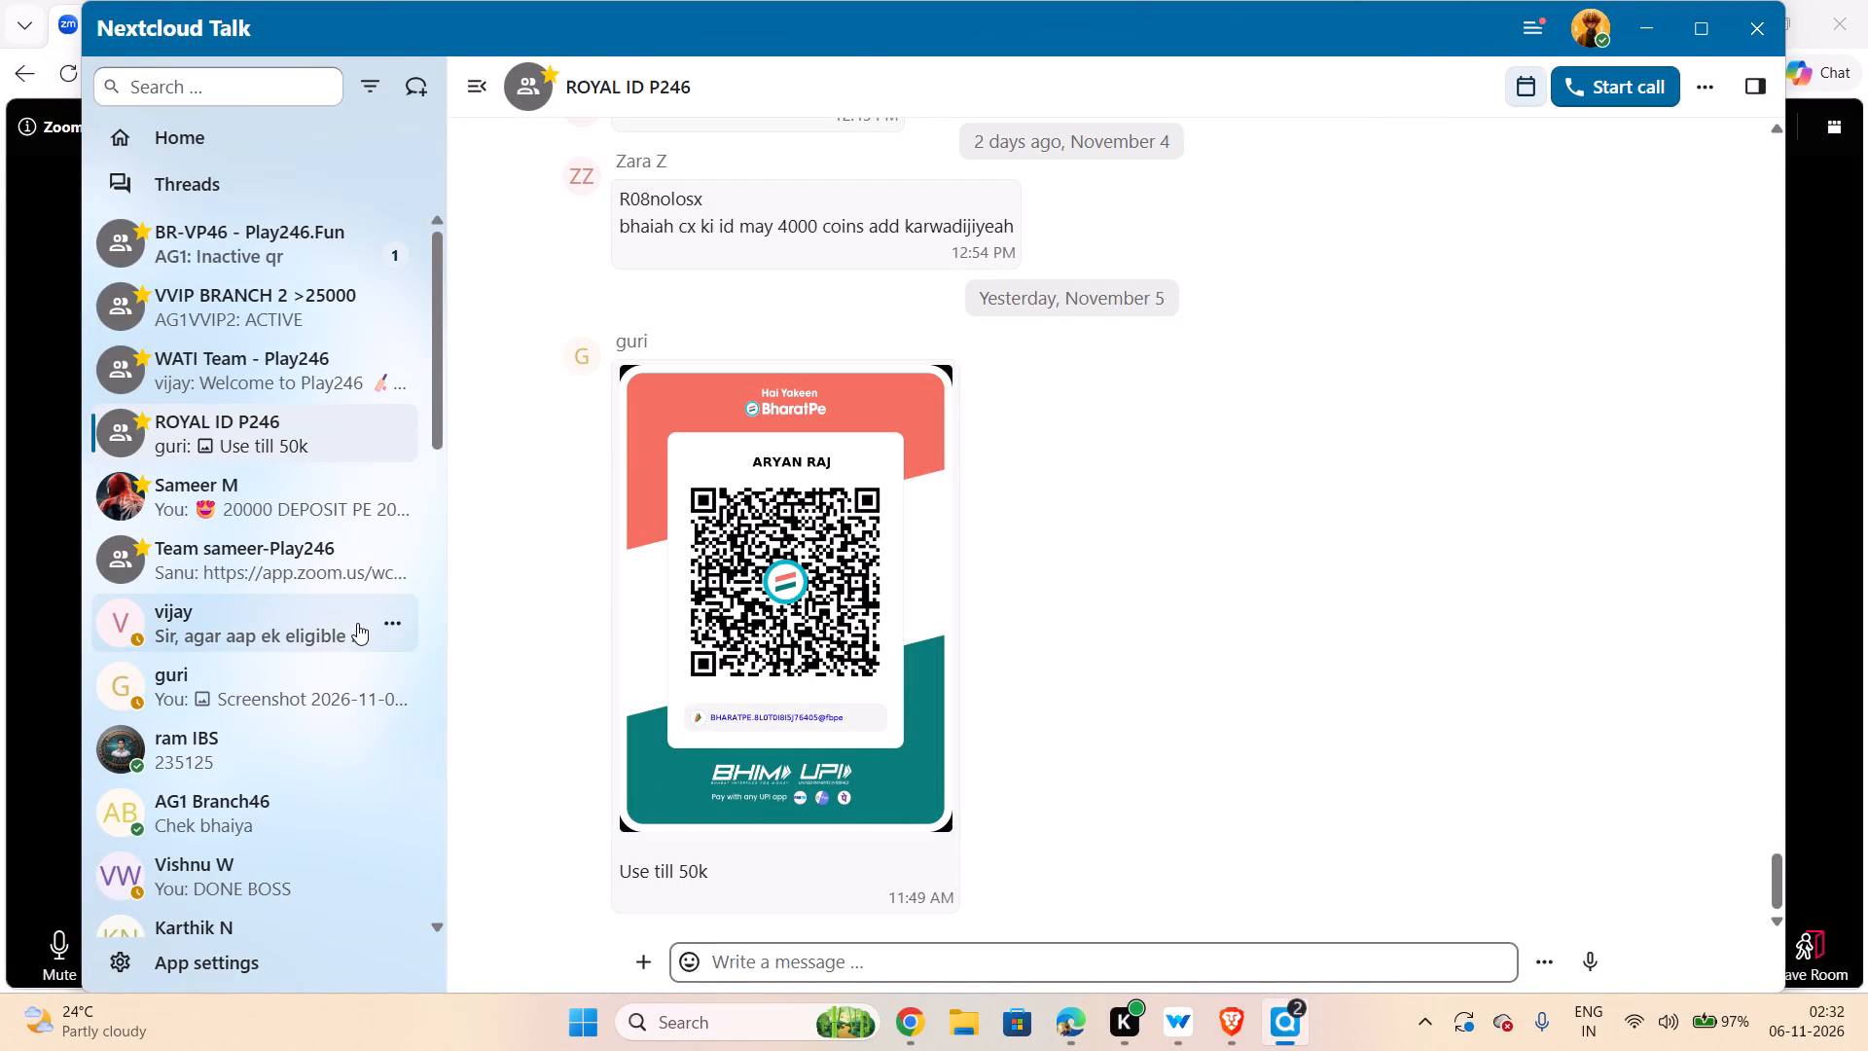
scroll(1061, 734, "down", 9)
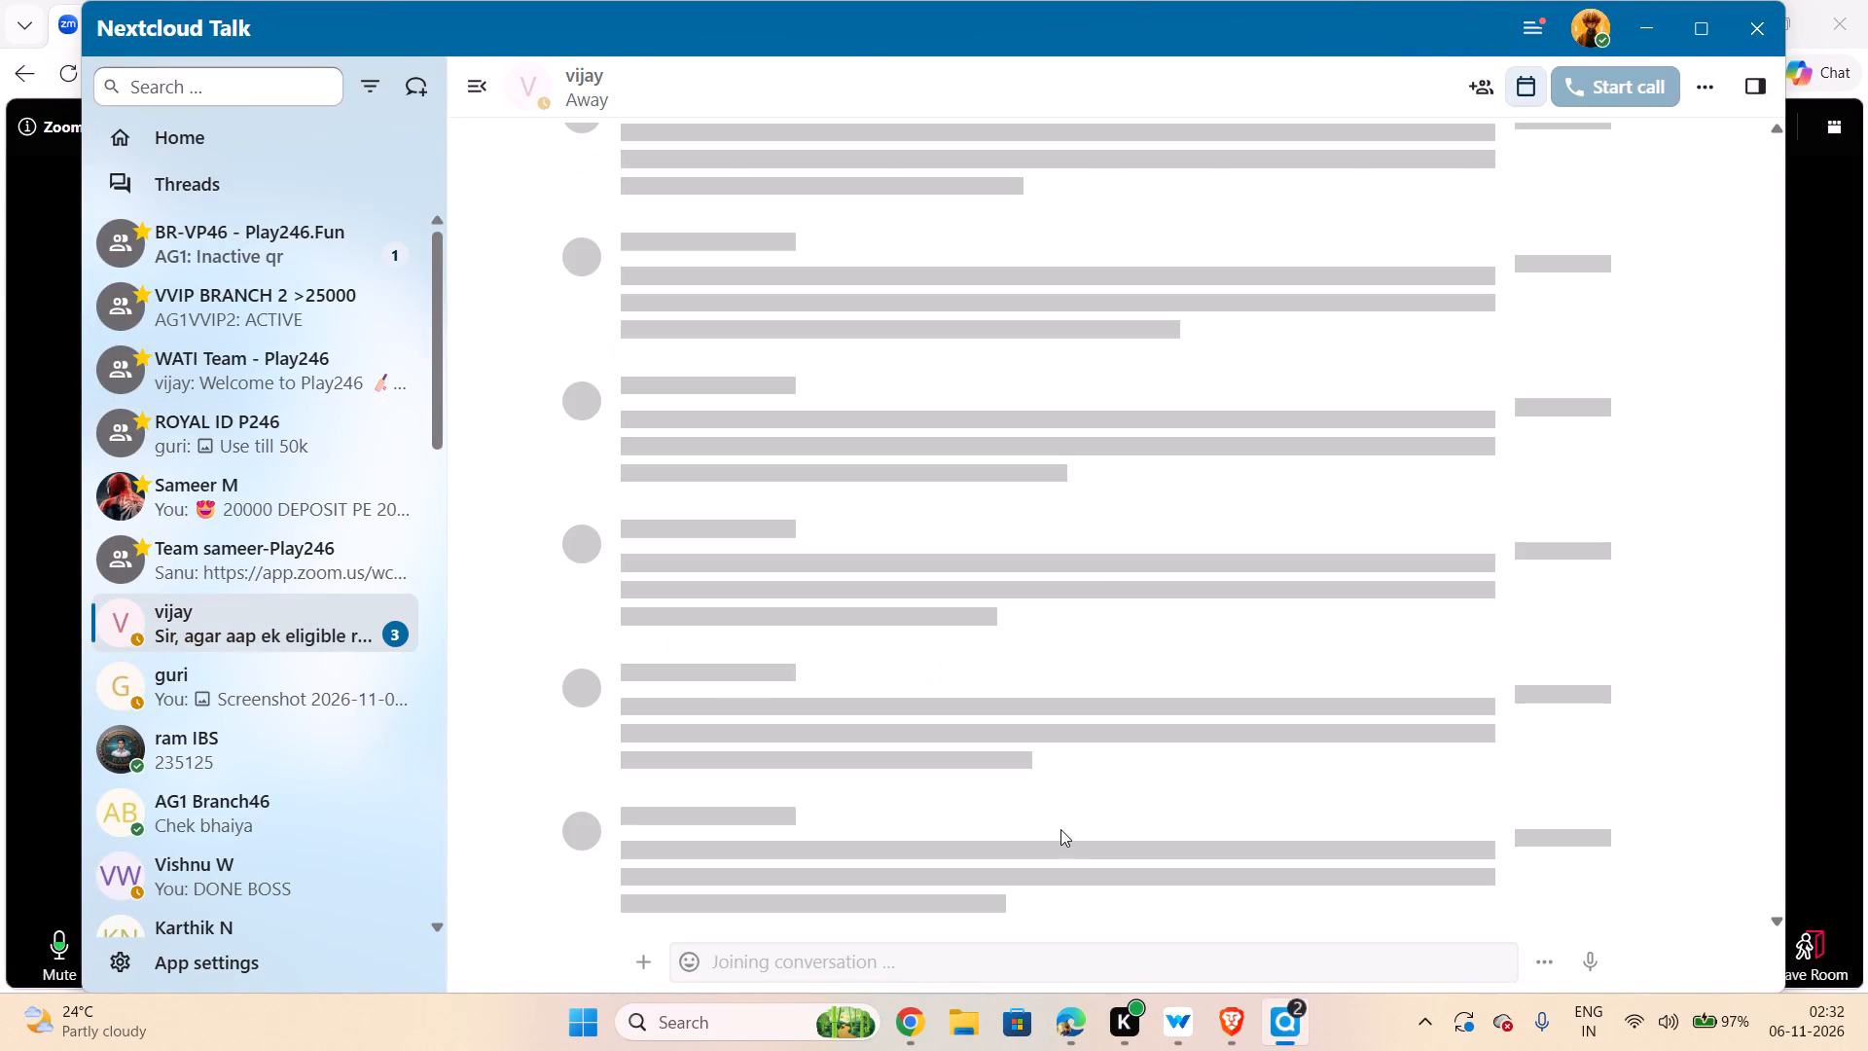
scroll(1062, 834, "down", 11)
scroll(1045, 737, "down", 7)
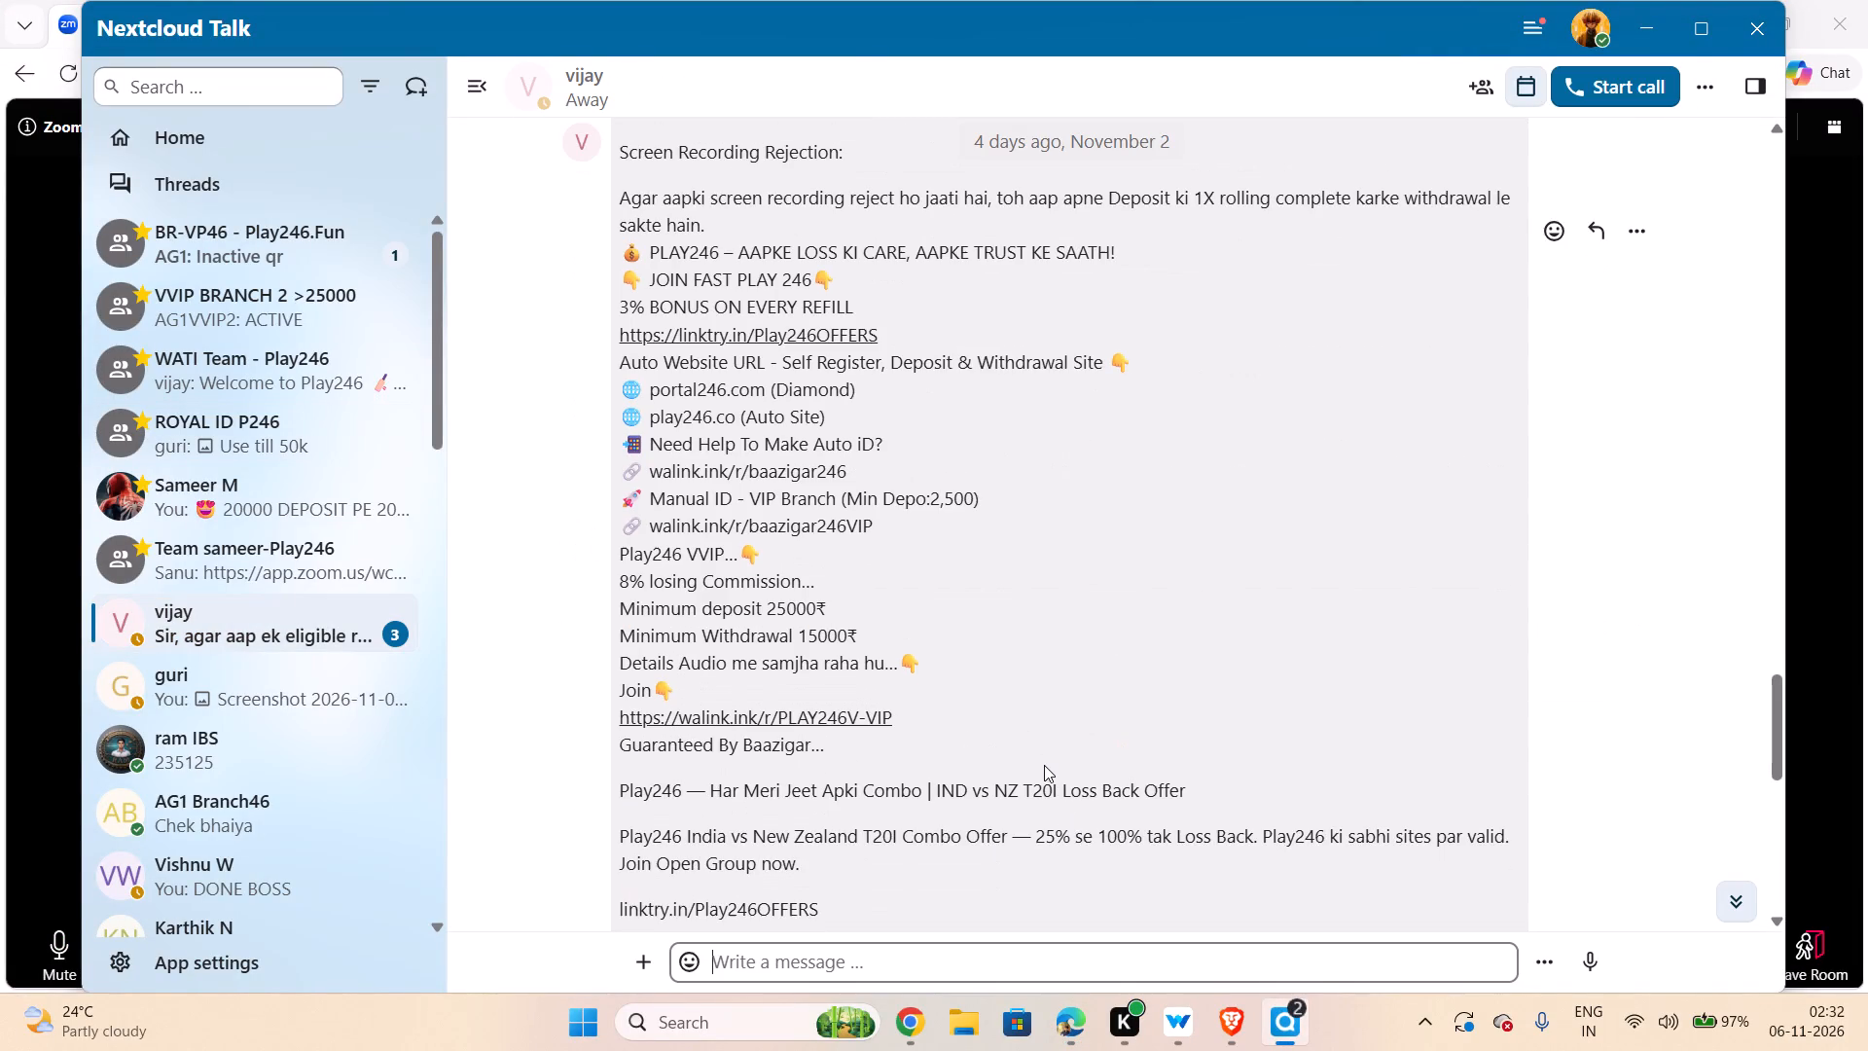
scroll(1044, 763, "down", 10)
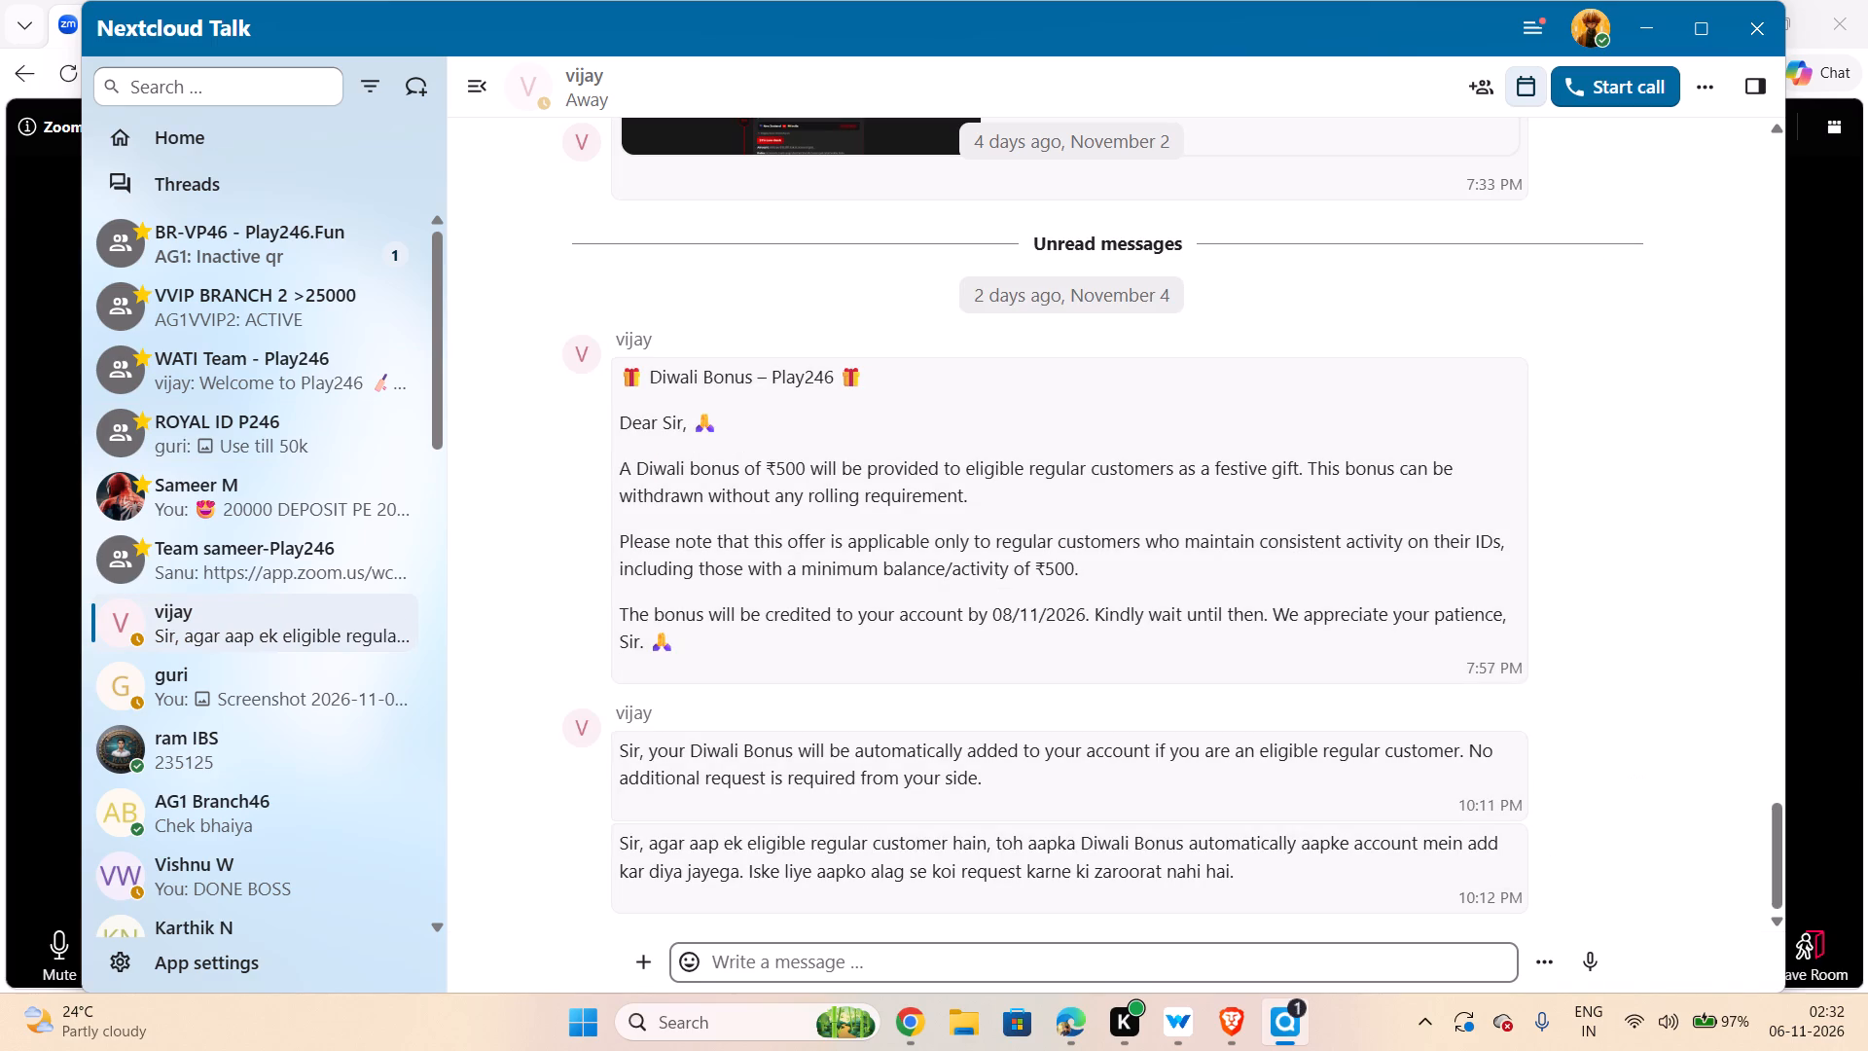
Send vijay the reply "tqh so much sir ji" in the direct conversation.
left_click(1055, 947)
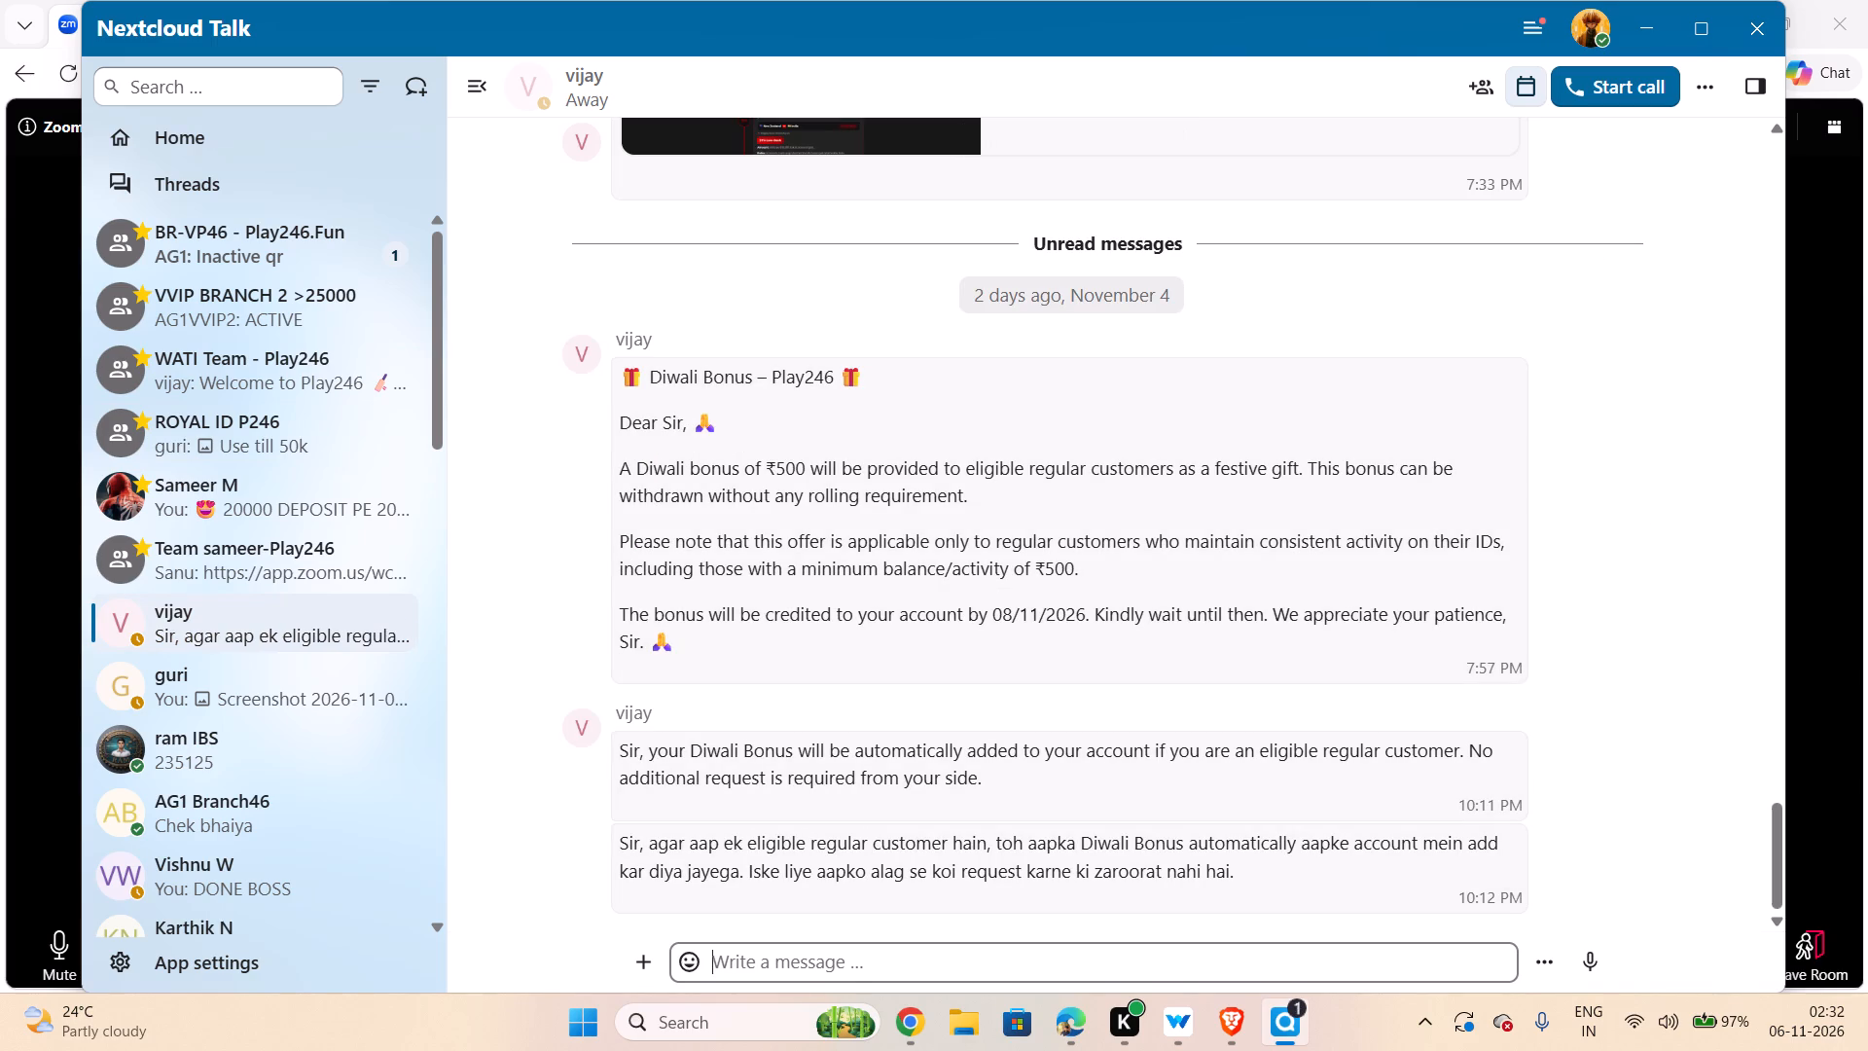
type("tqh")
key("space")
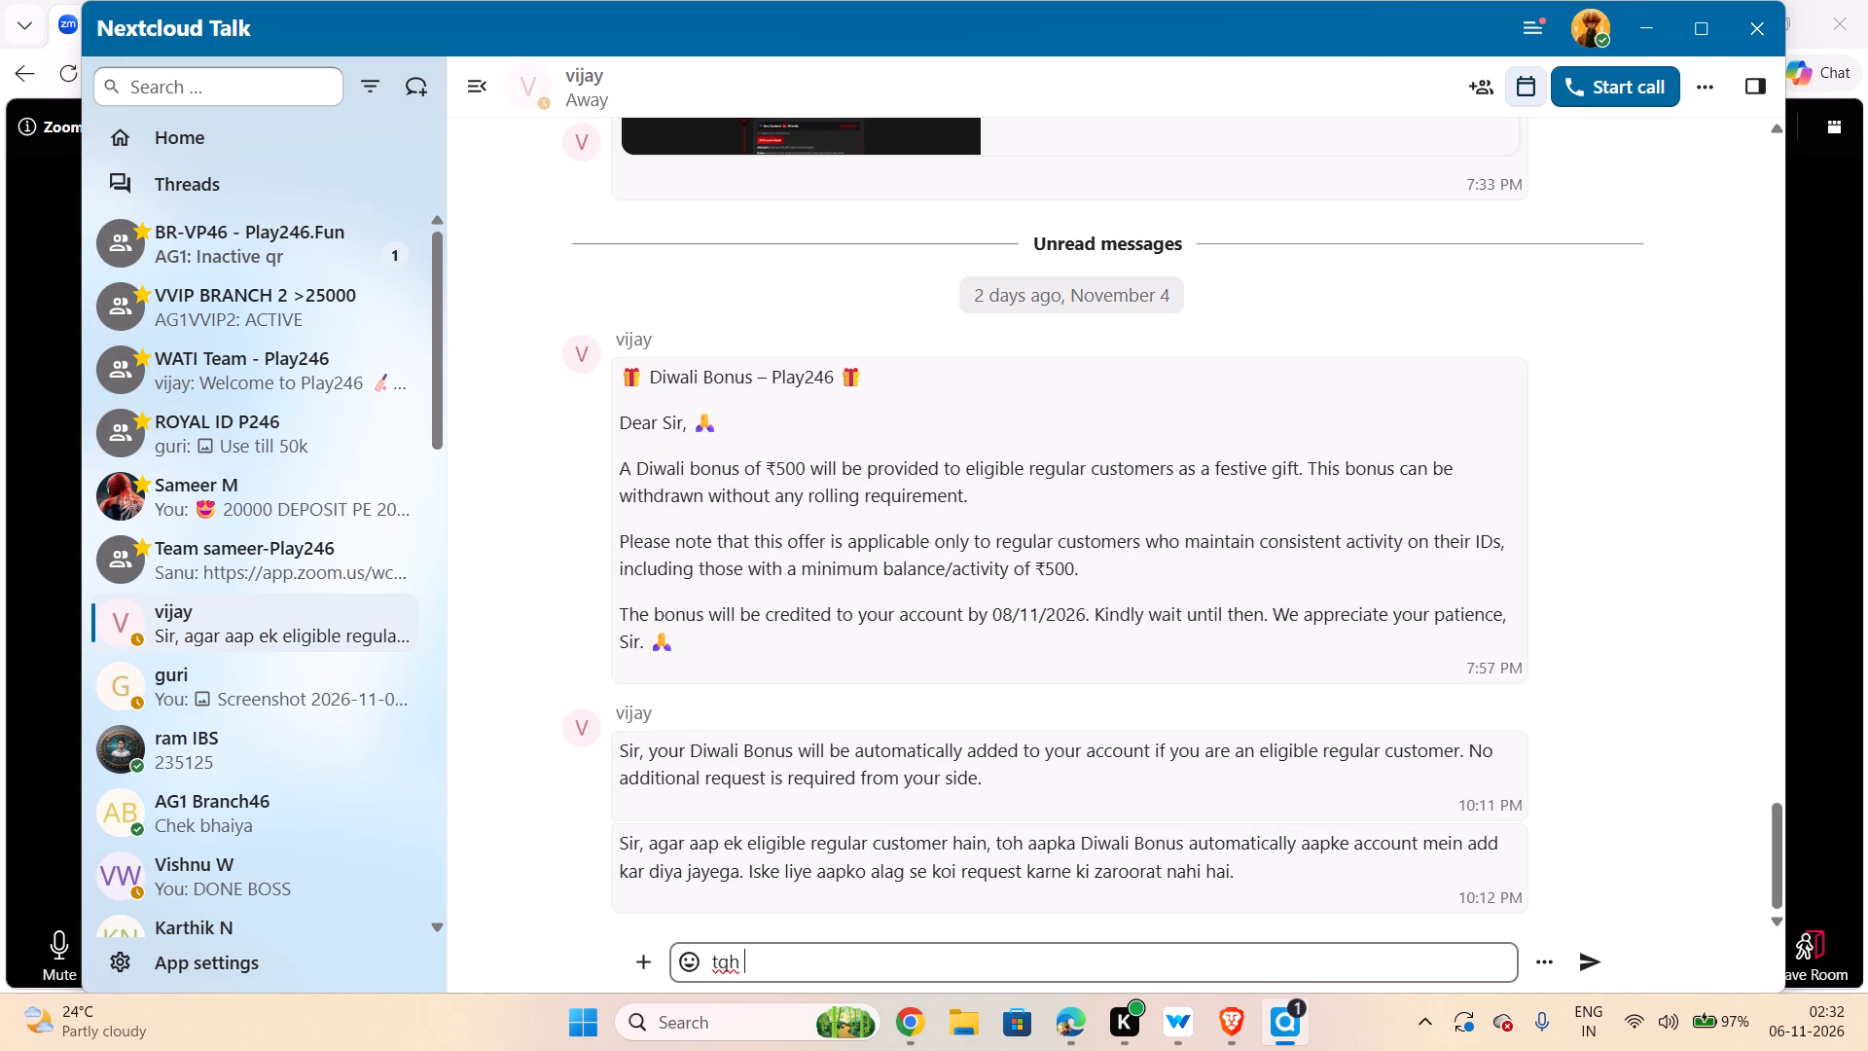
type("so")
key("space")
type("much ai")
key("BackSpace")
key("BackSpace")
type("sir ji")
key("Return")
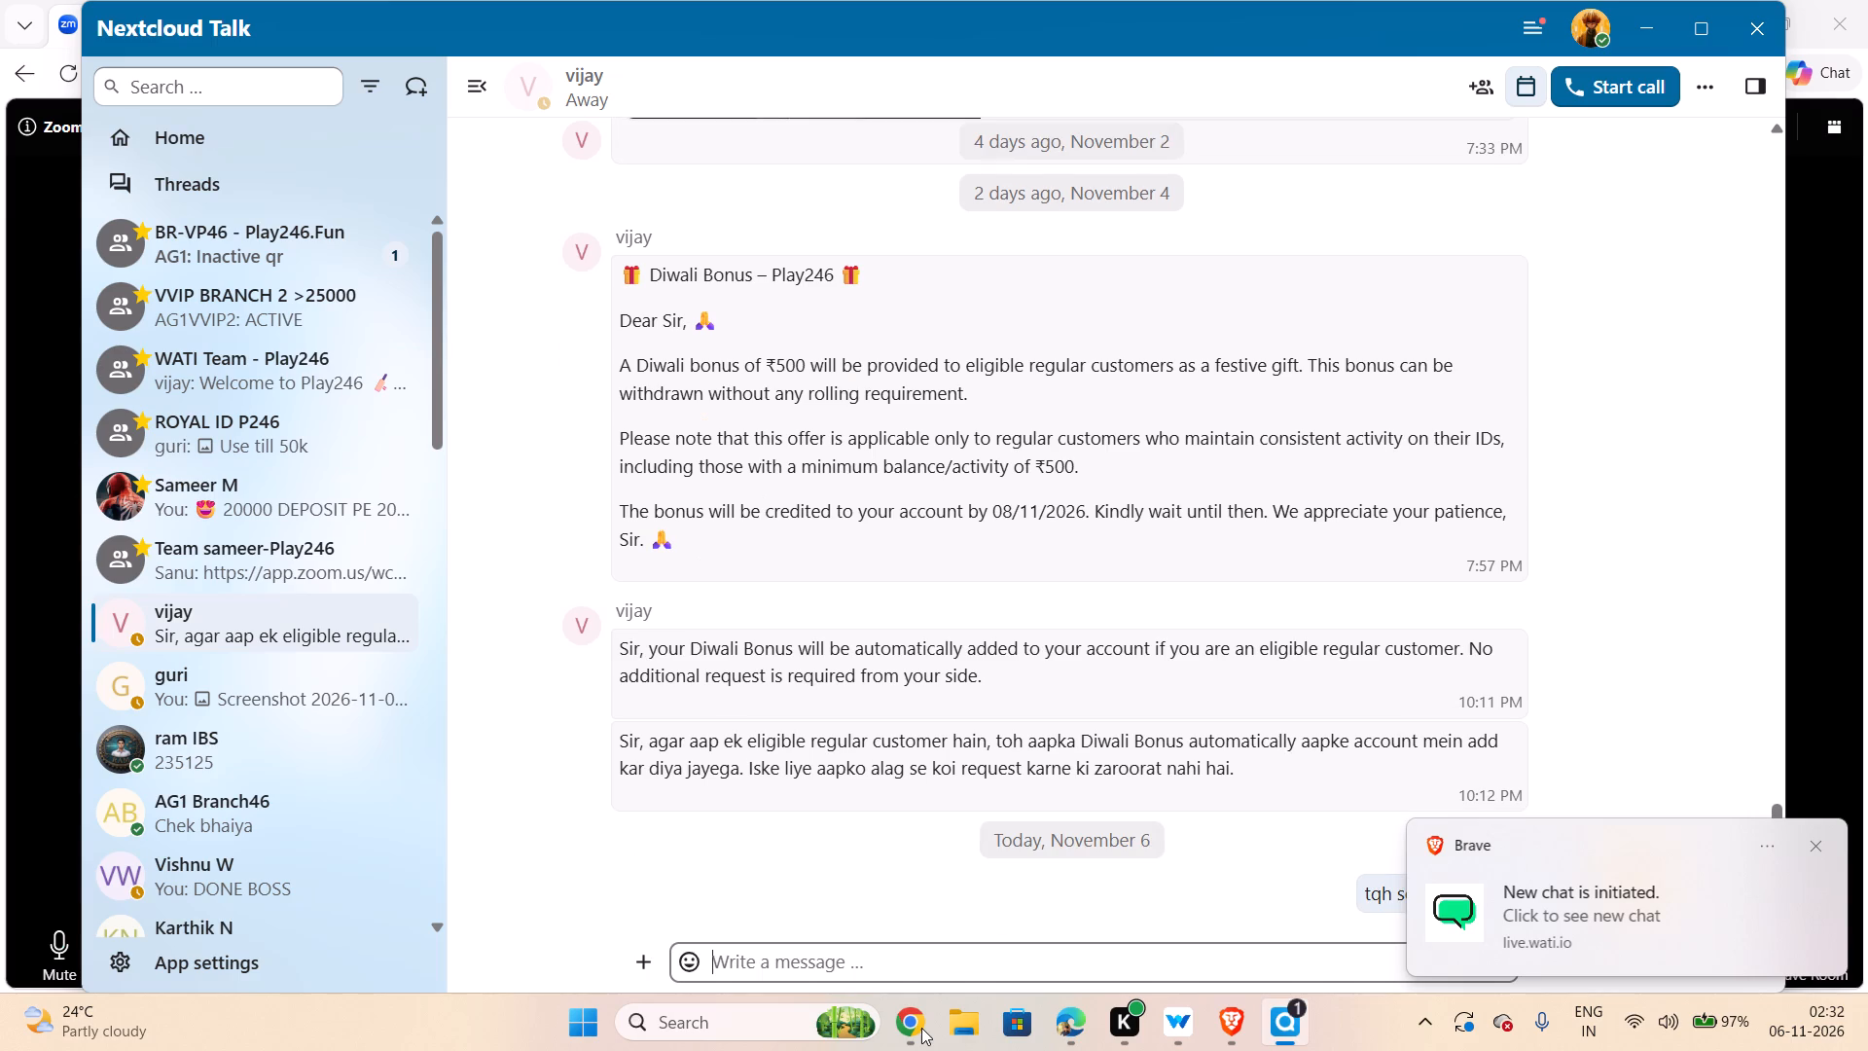
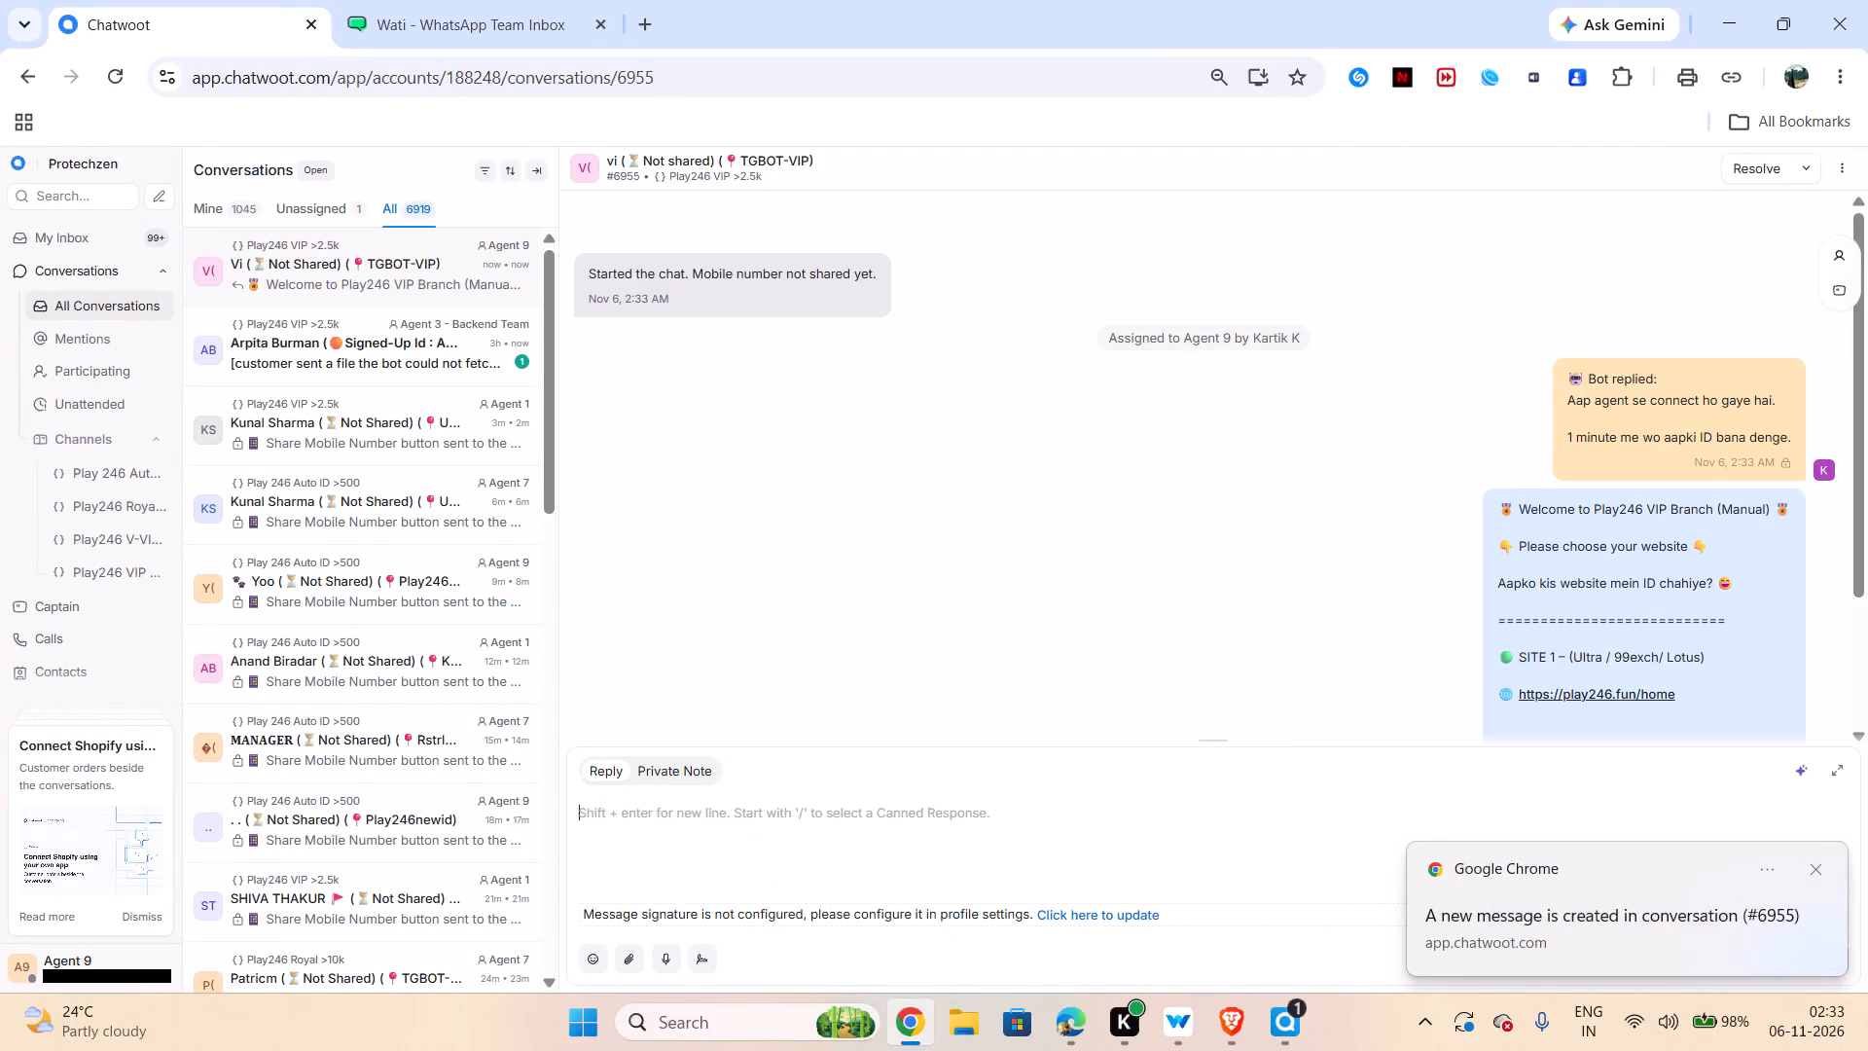
Send the customer in conversation #6955 the reply "sir ji apko konsi site par id banani hai?".
type("sir ji")
key("space")
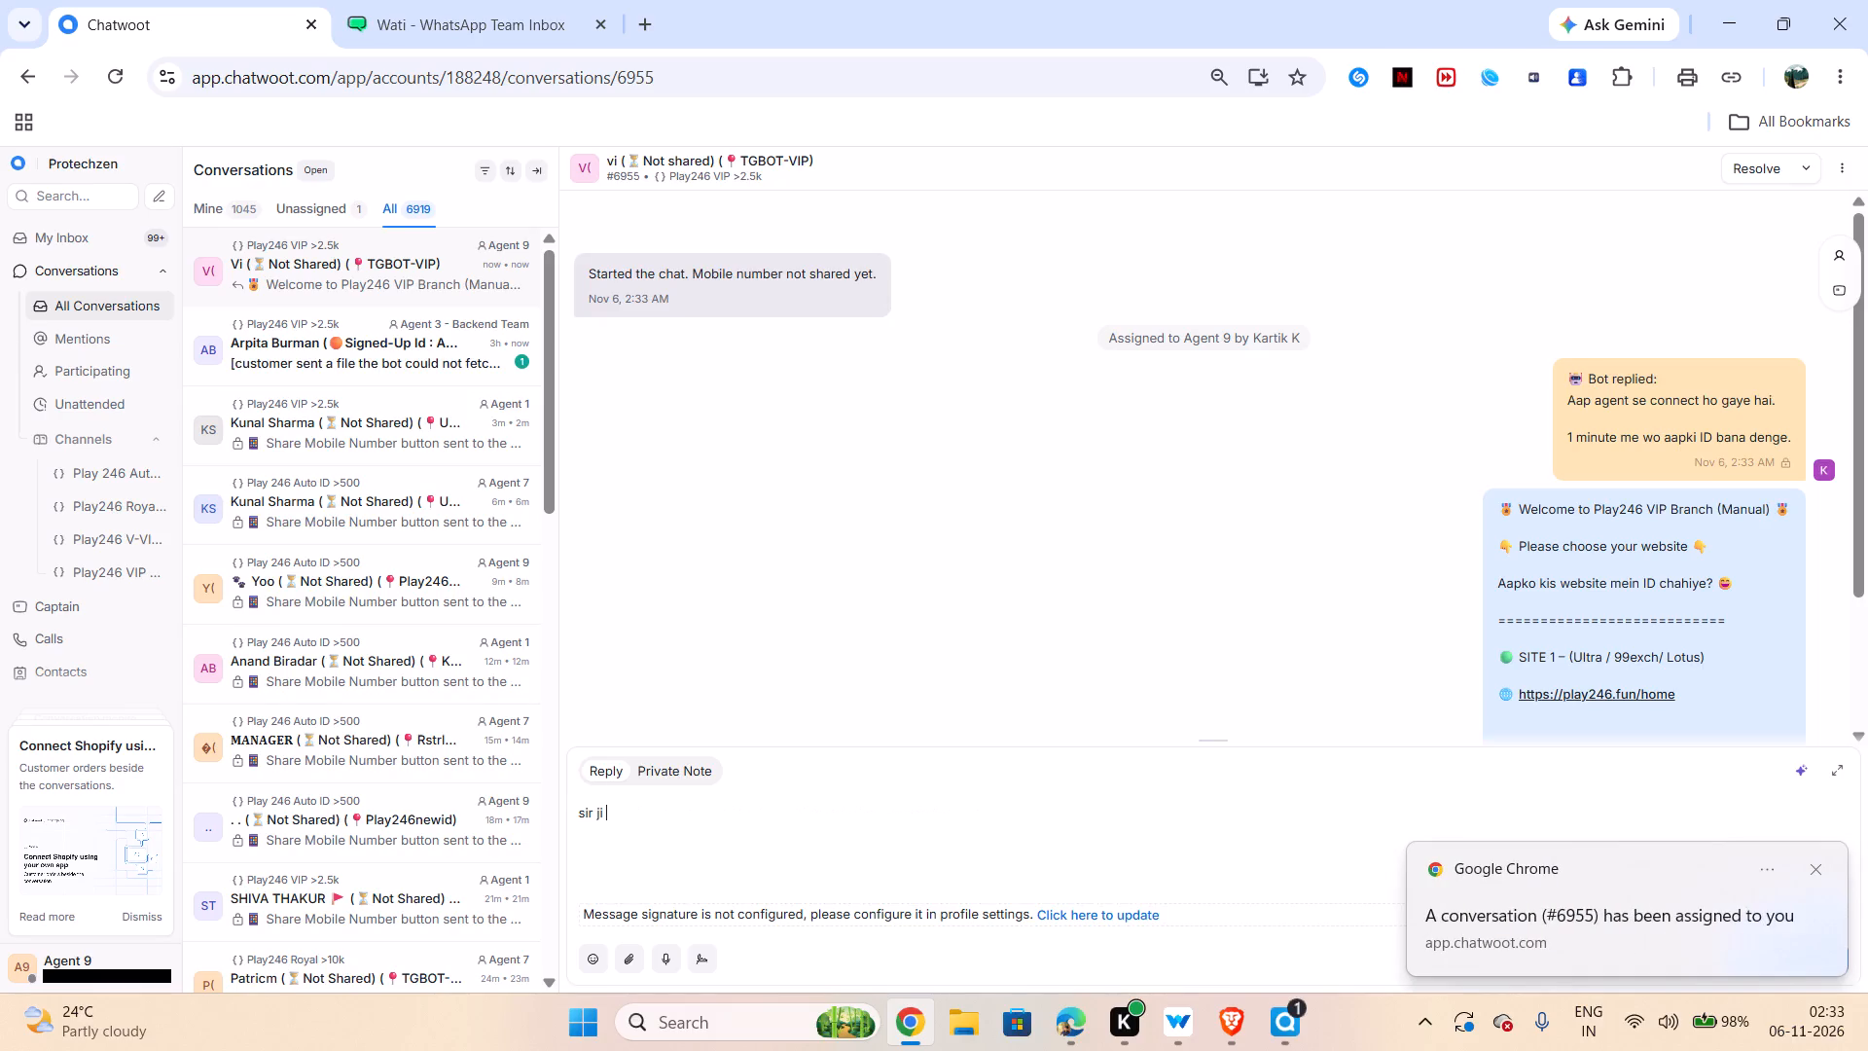
key("BackSpace")
key("BackSpace")
key("BackSpace")
key("BackSpace")
key("BackSpace")
key("BackSpace")
key("space")
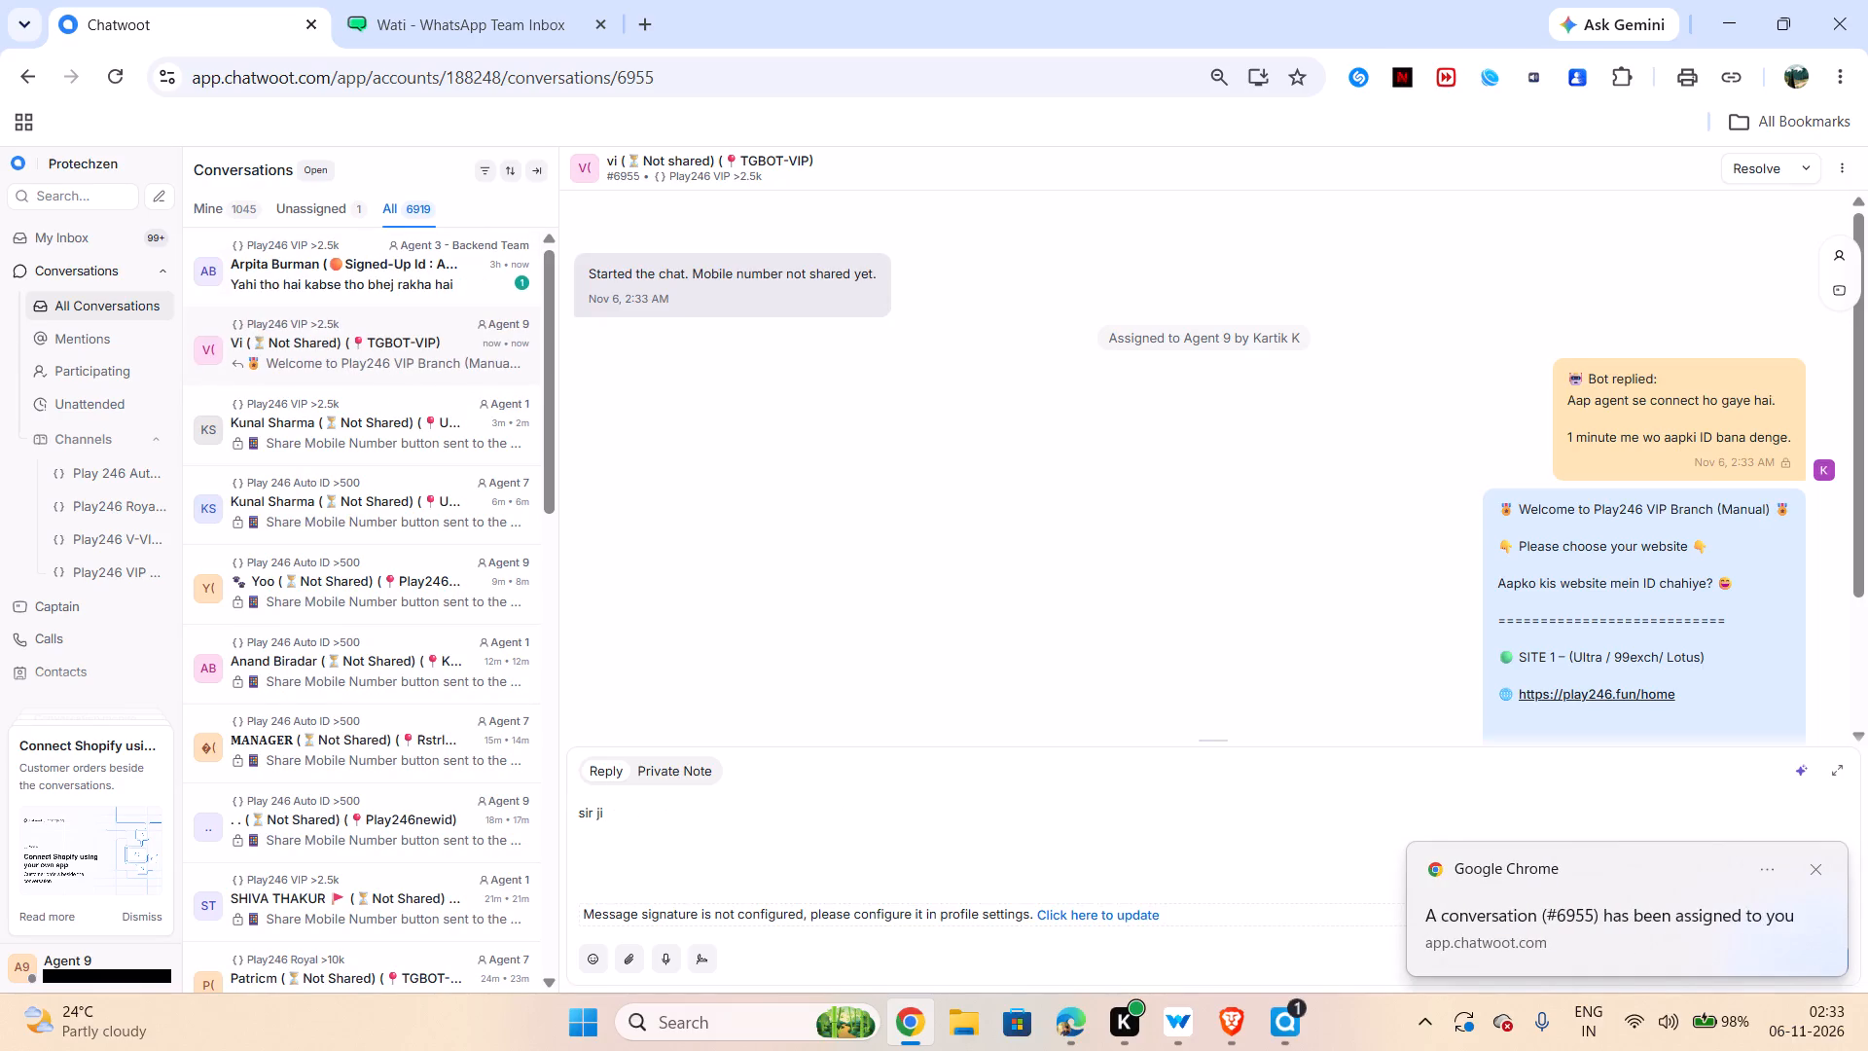
type("apko konsi site par id banani h")
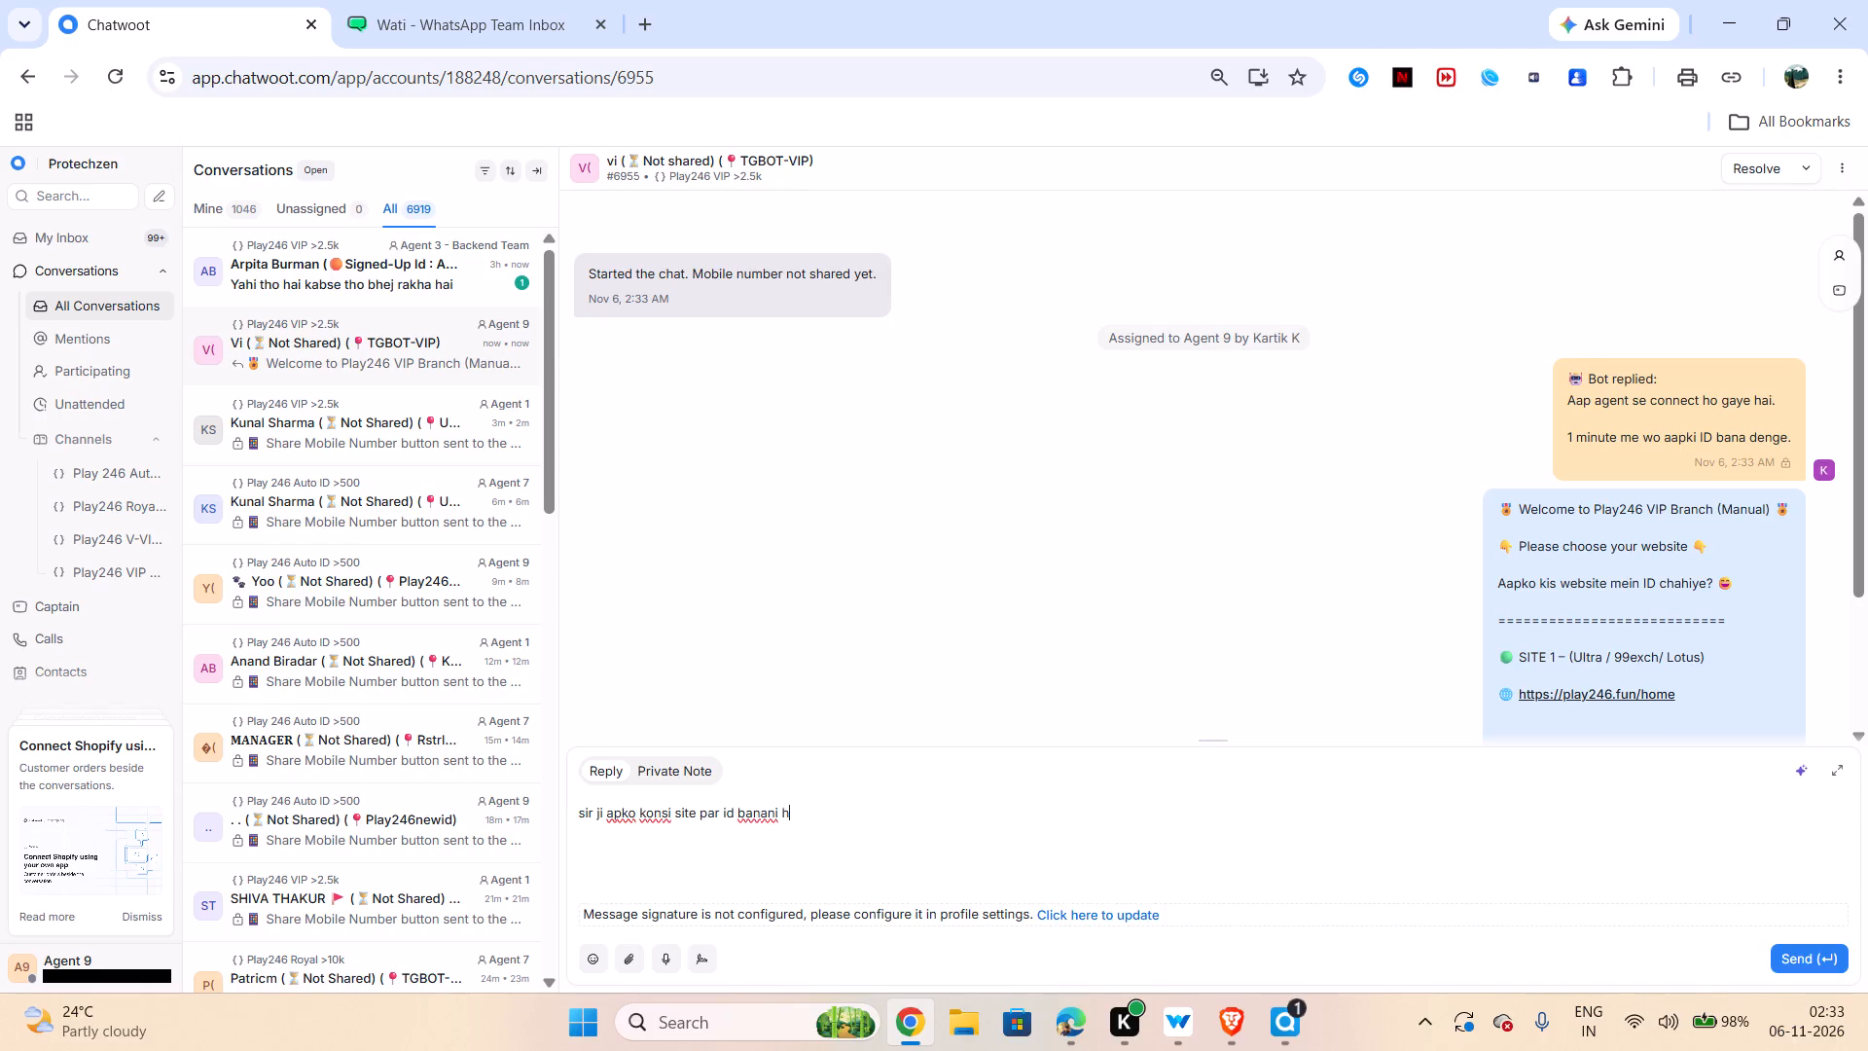
type("ai")
key("shift+question")
key("Return")
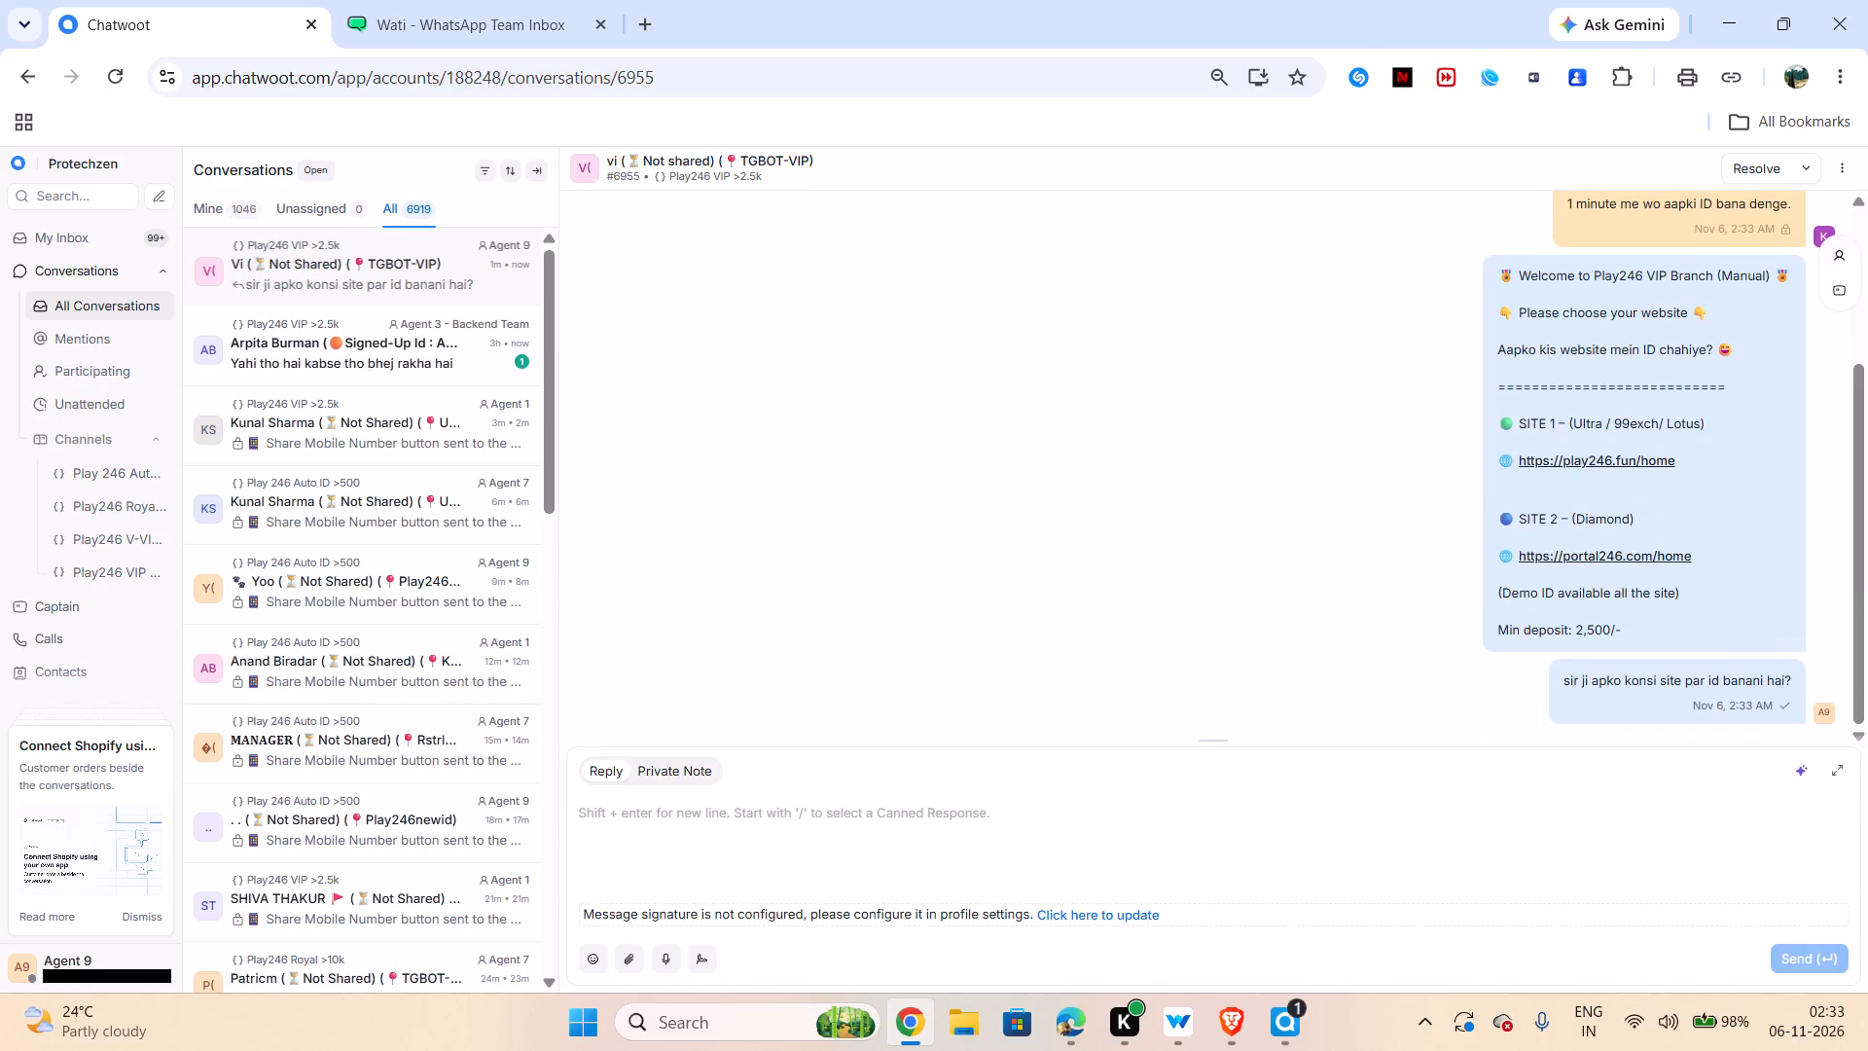
Send the "share number" canned response in conversation #6955.
type("/sh")
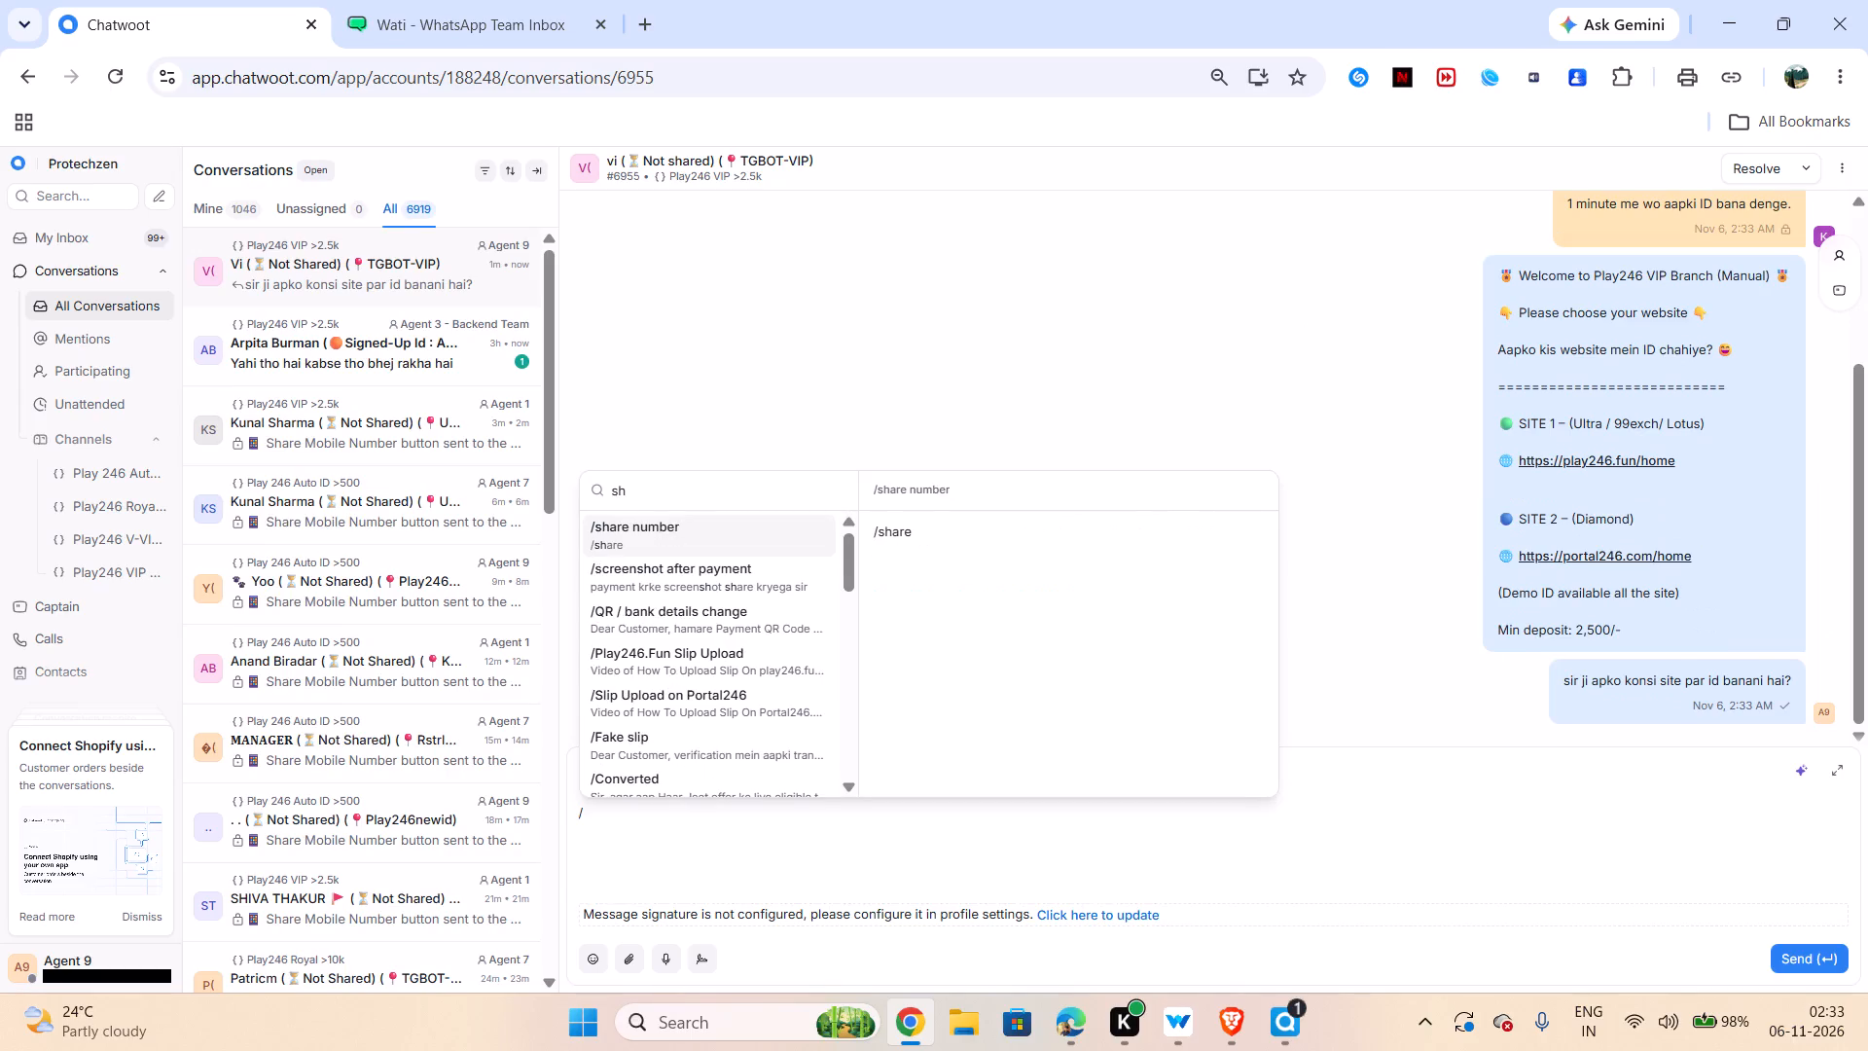
key("Return")
key("Return")
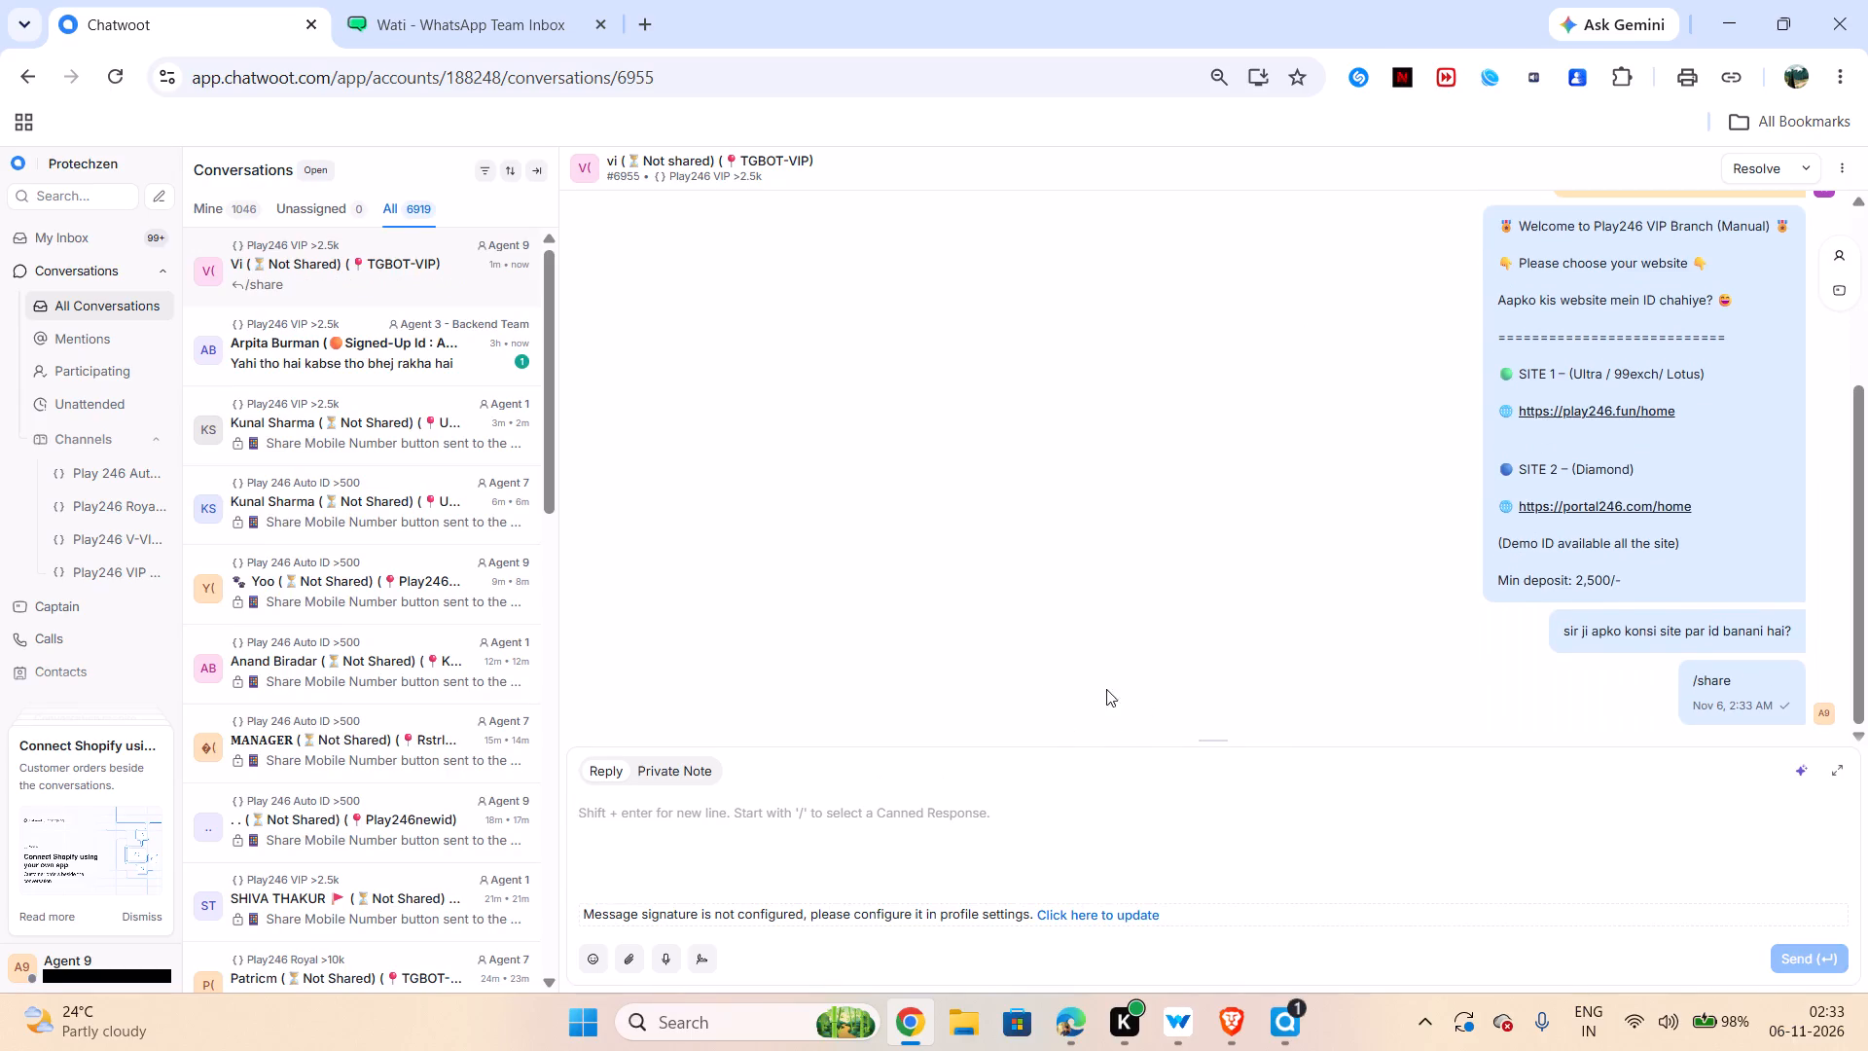
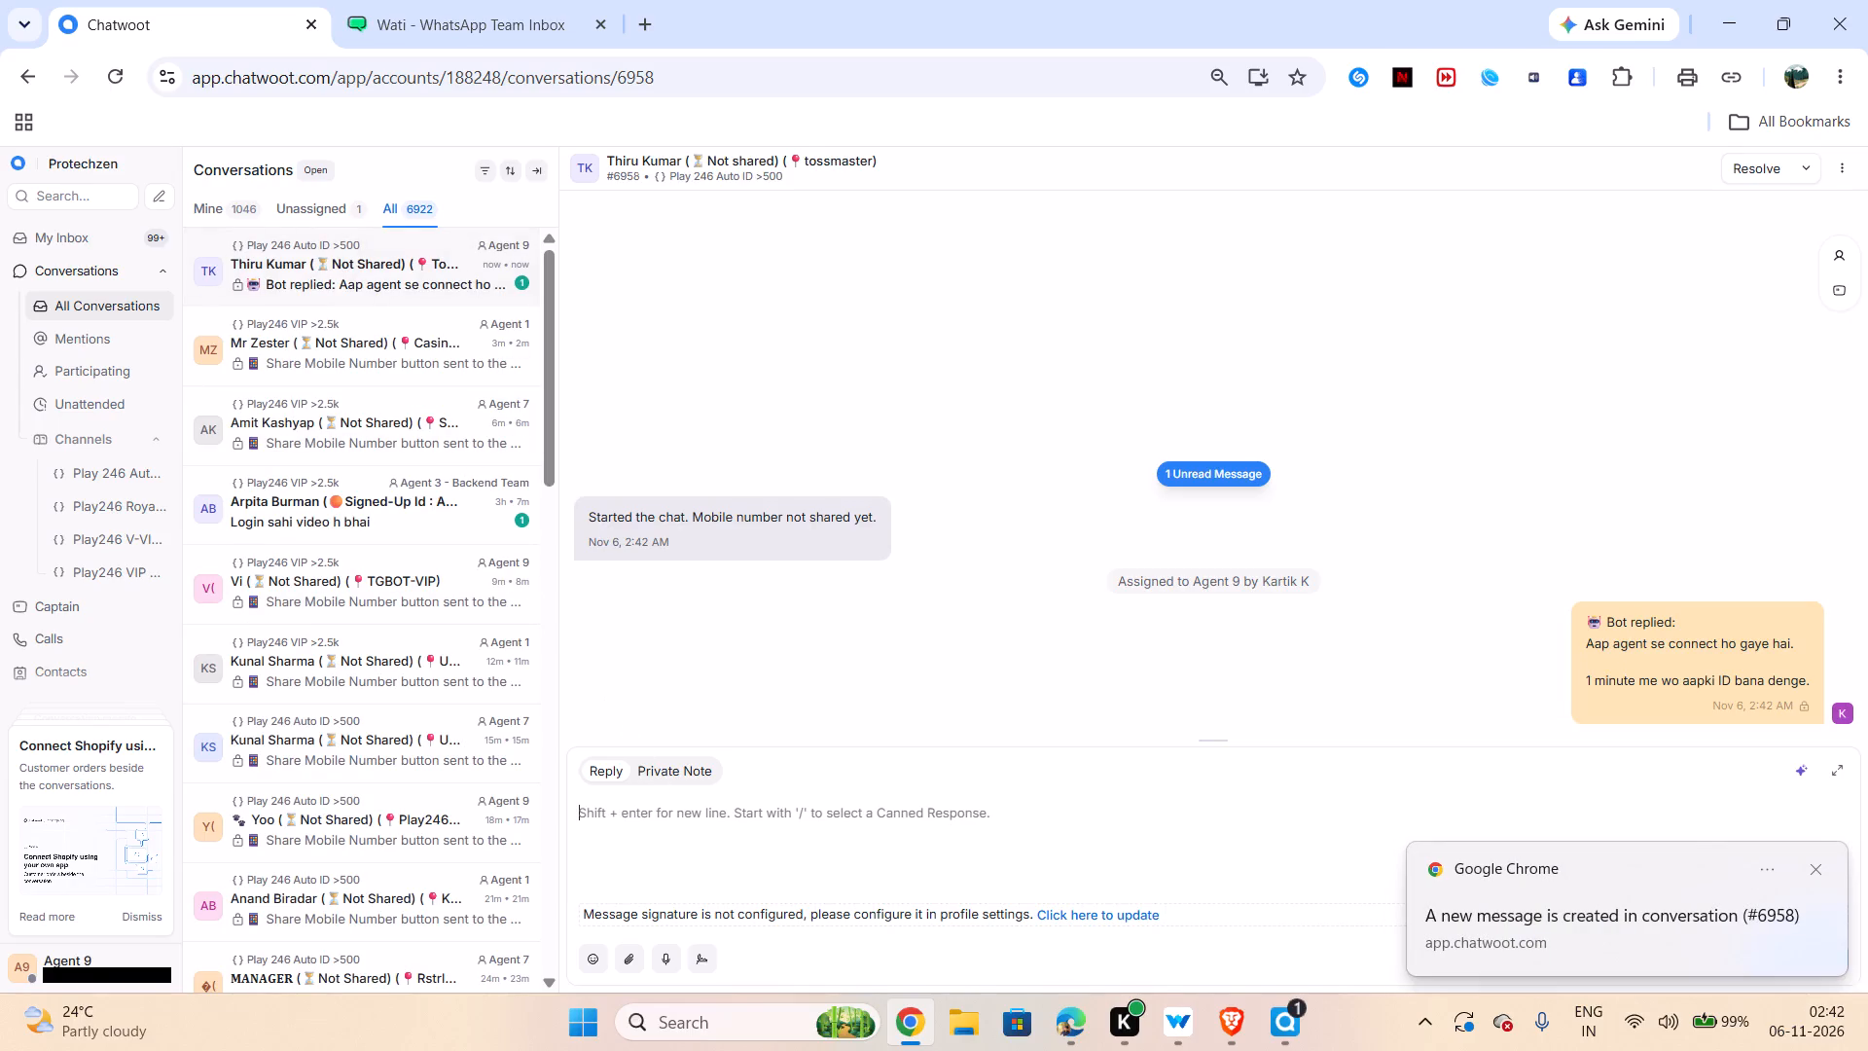
Send the "Welcome to Play246" website-choice canned response, found with "auto", in conversation #6958.
key("slash")
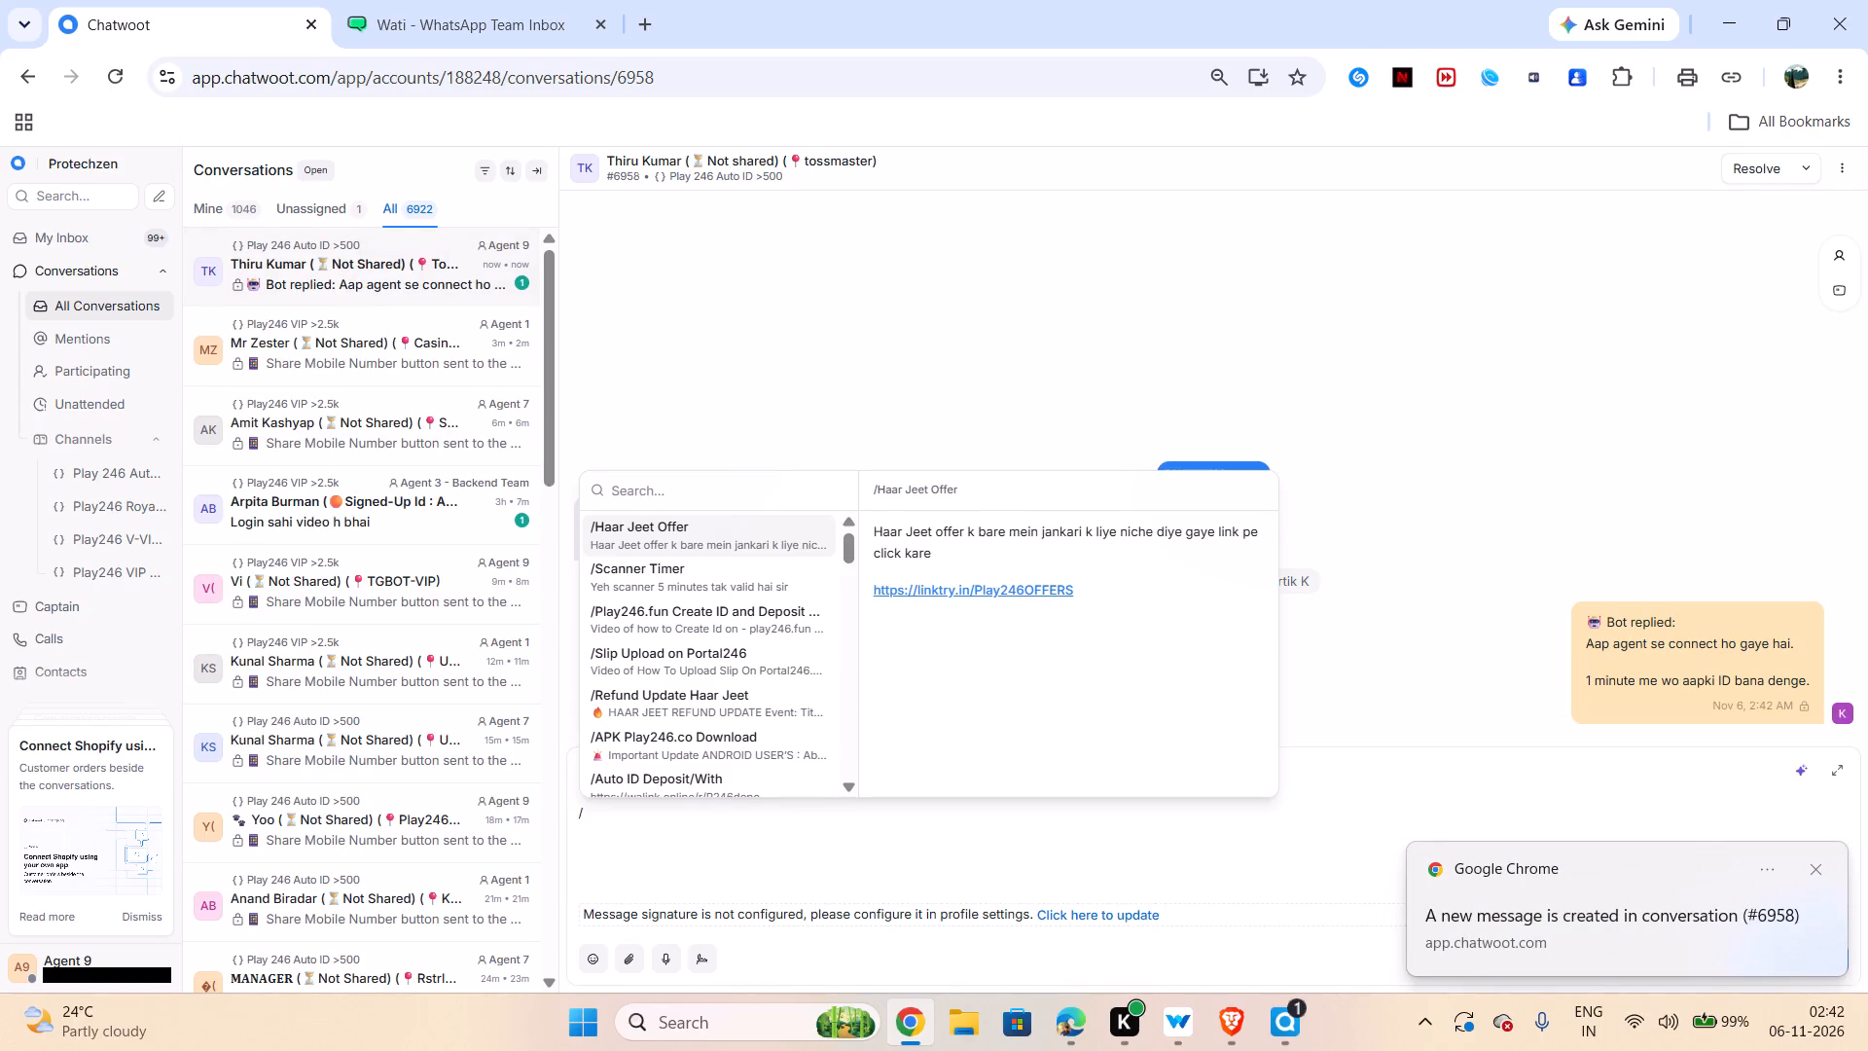
type("au")
type("to")
key("Return")
key("Return")
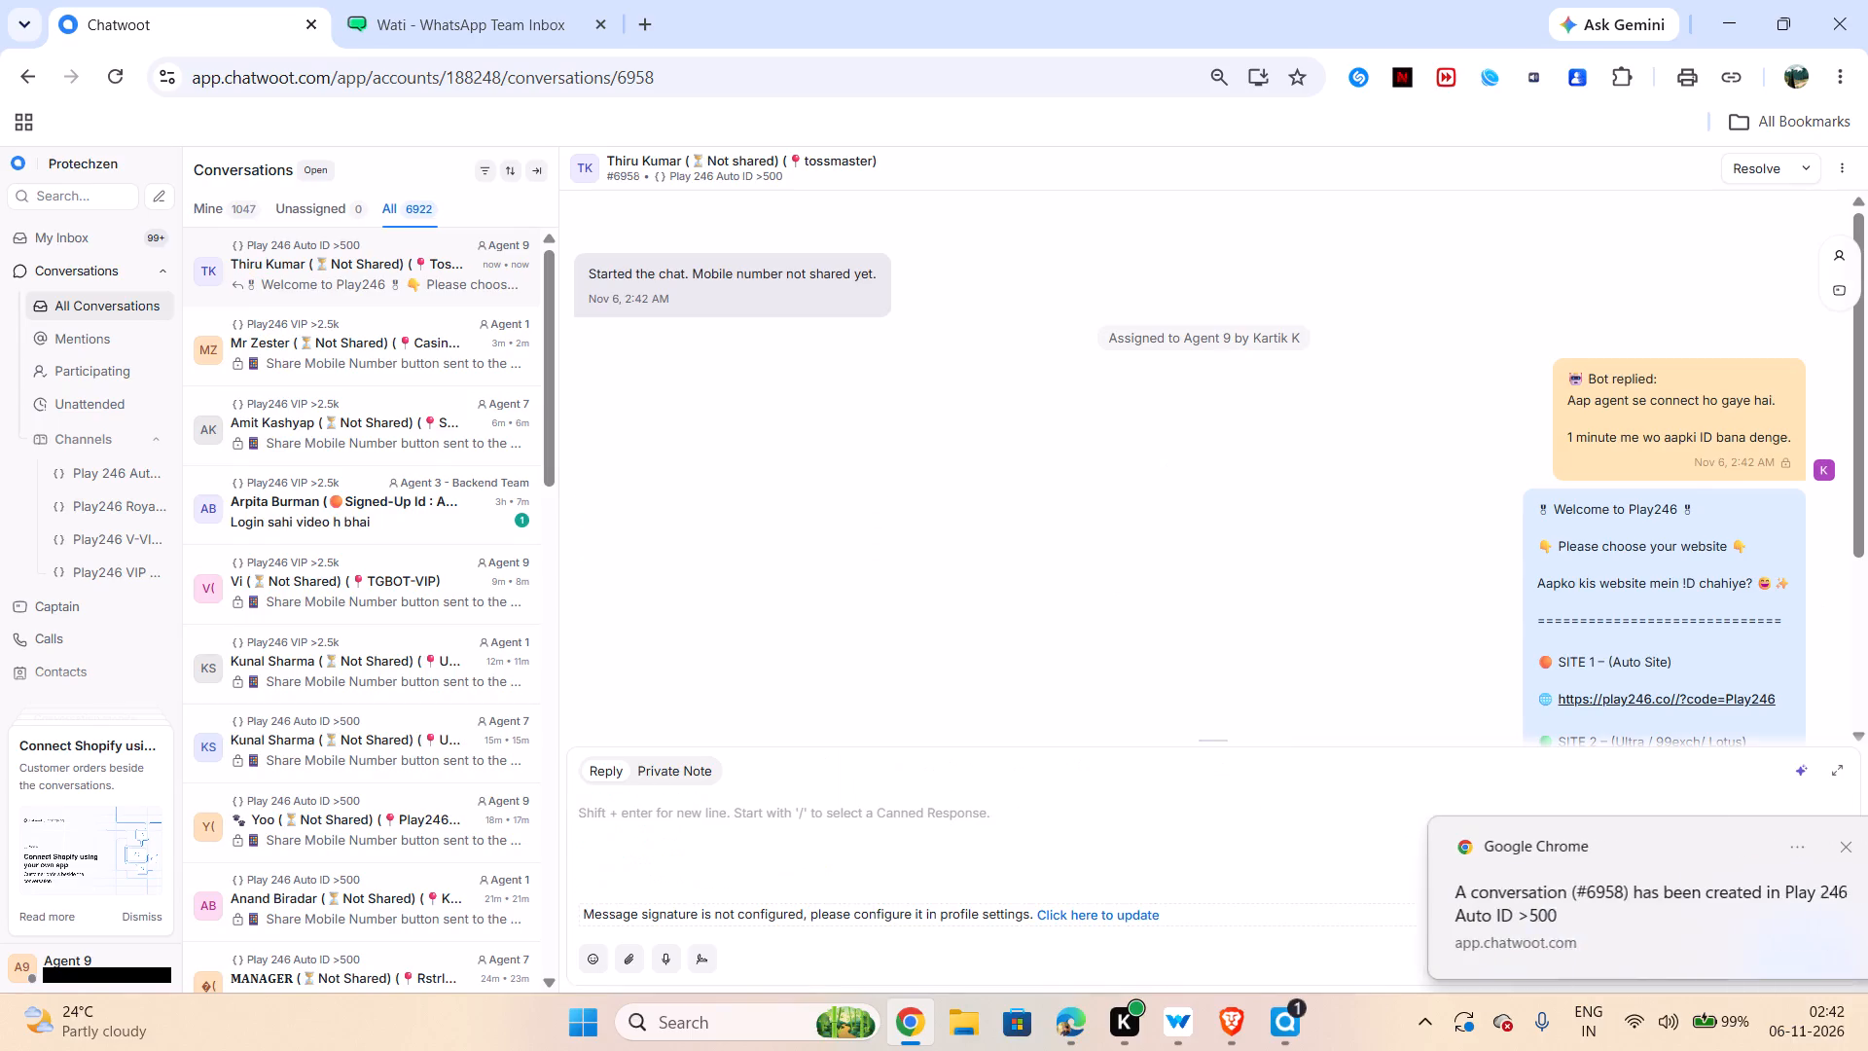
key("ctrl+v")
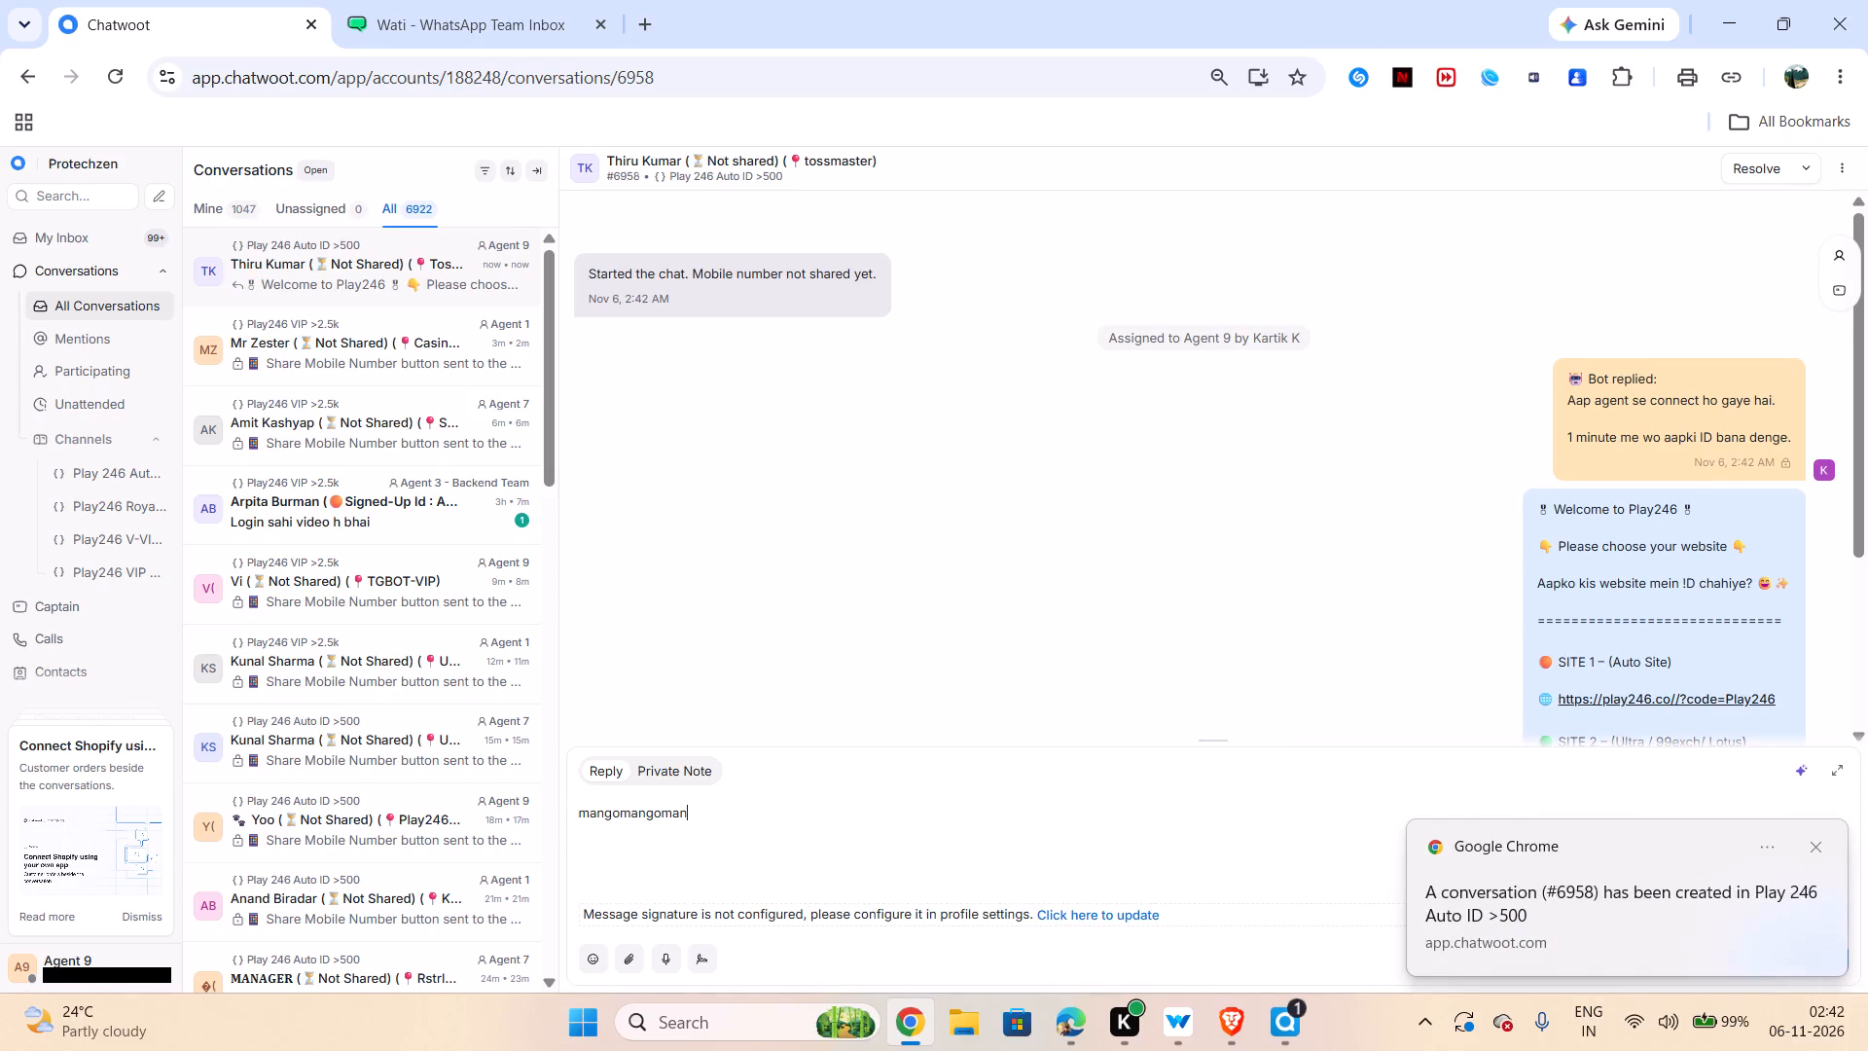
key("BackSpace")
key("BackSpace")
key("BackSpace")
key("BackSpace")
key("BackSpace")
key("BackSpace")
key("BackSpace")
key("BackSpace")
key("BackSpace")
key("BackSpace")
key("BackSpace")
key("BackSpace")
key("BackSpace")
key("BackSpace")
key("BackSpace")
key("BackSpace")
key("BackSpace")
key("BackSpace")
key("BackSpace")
type("sir ji apko")
key("space")
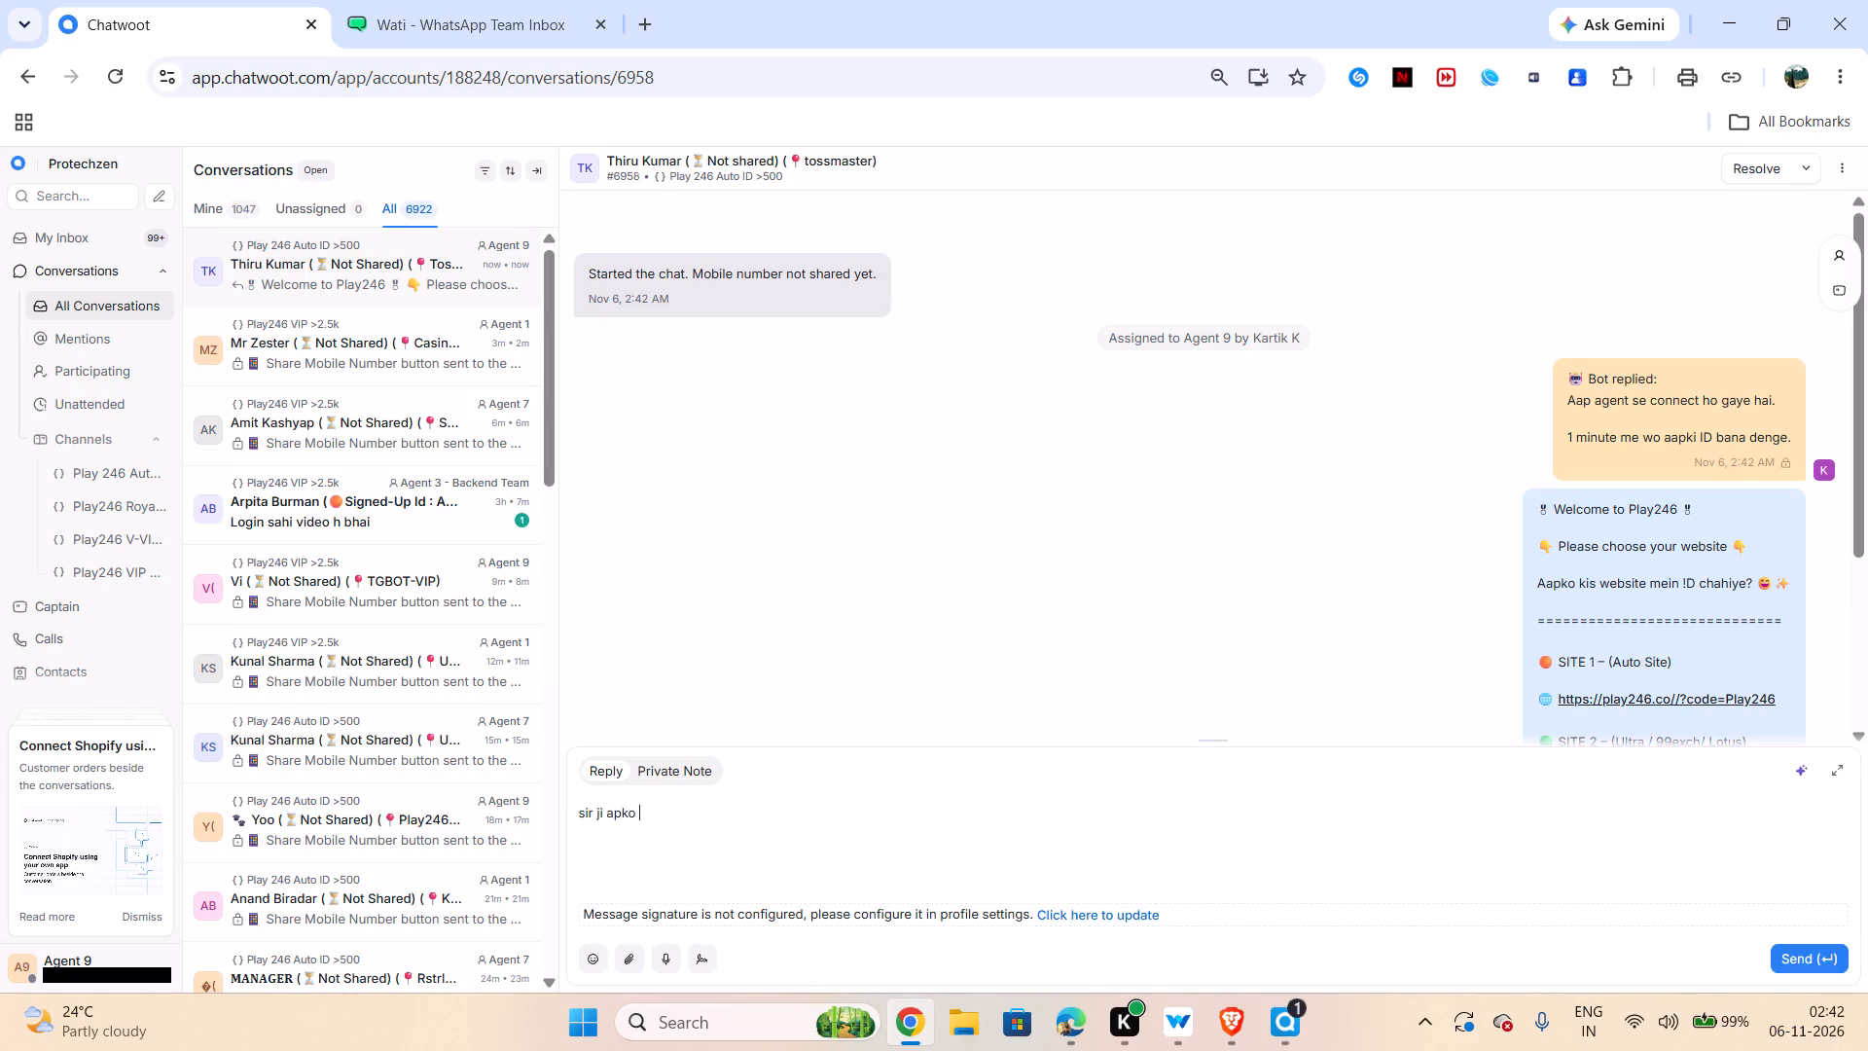
type("ko")
type("nsi")
key("s")
key("BackSpace")
key("space")
type("site")
key("space")
type("par id n")
key("BackSpace")
type("banani hai")
key("shift+greater")
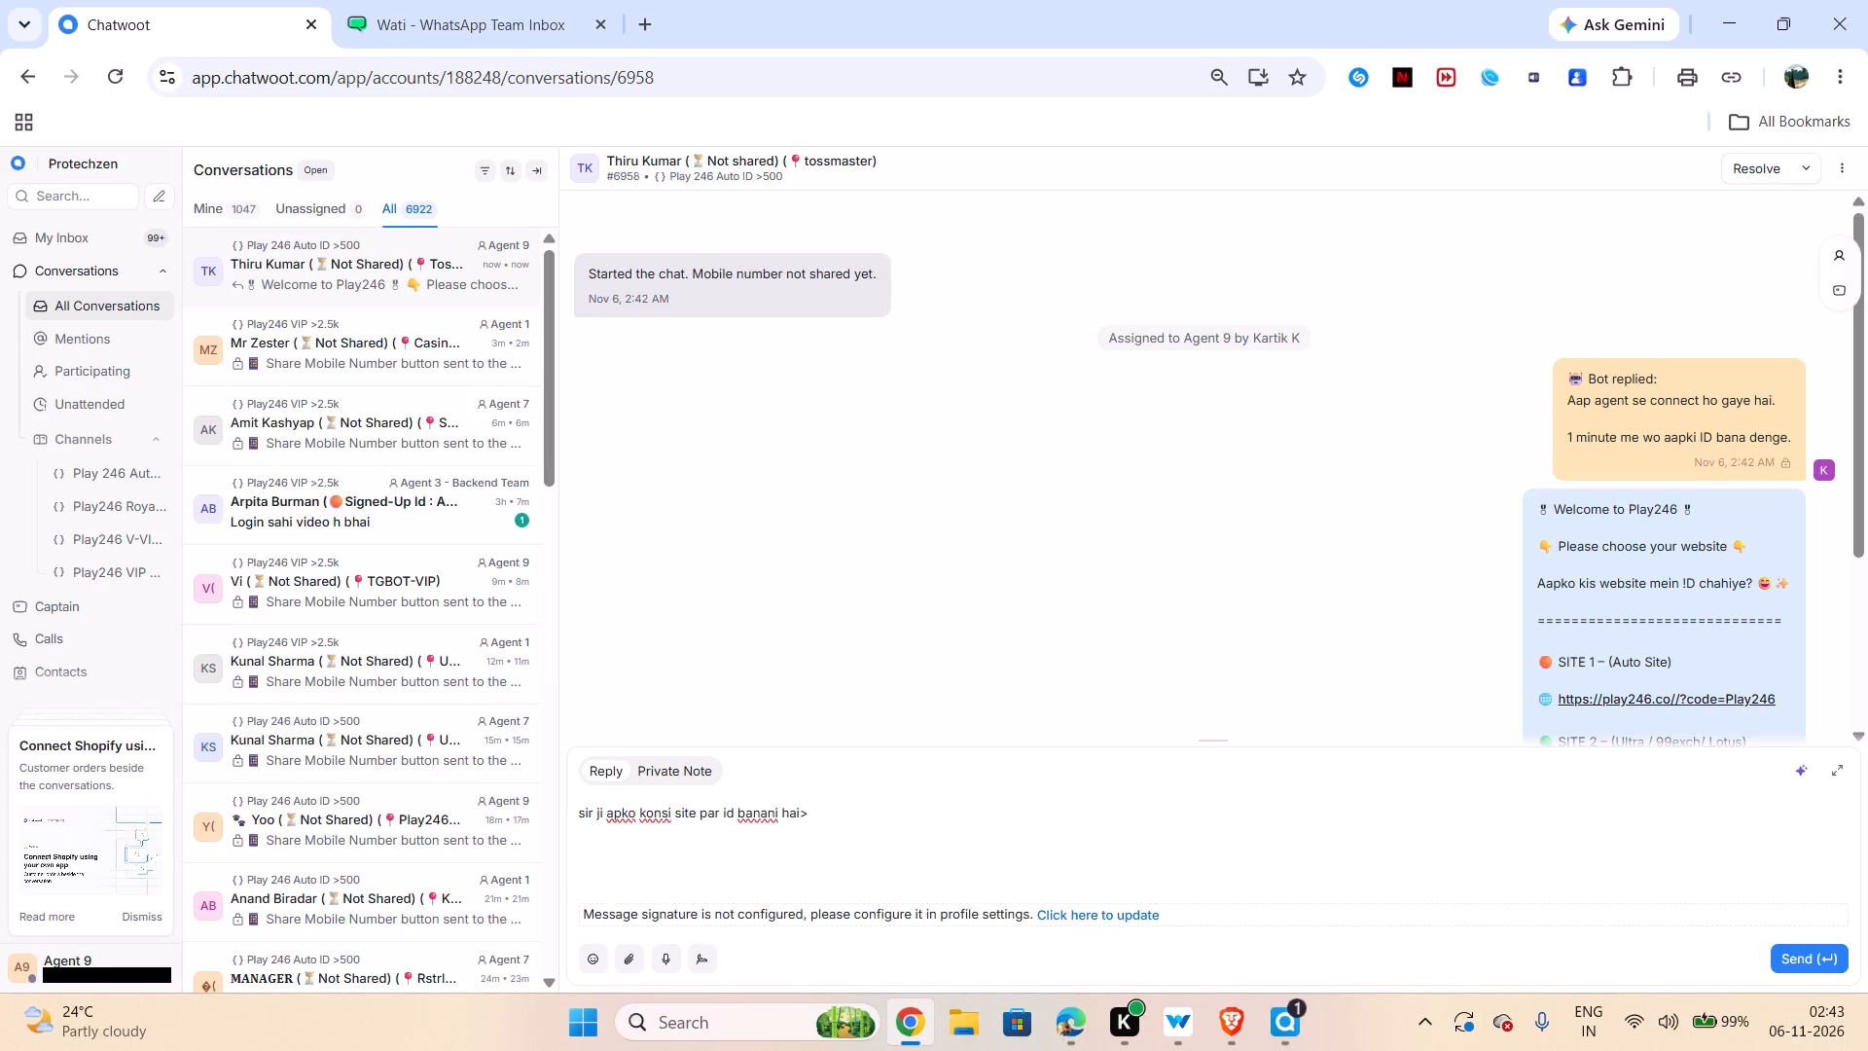
key("BackSpace")
key("shift+greater")
key("Return")
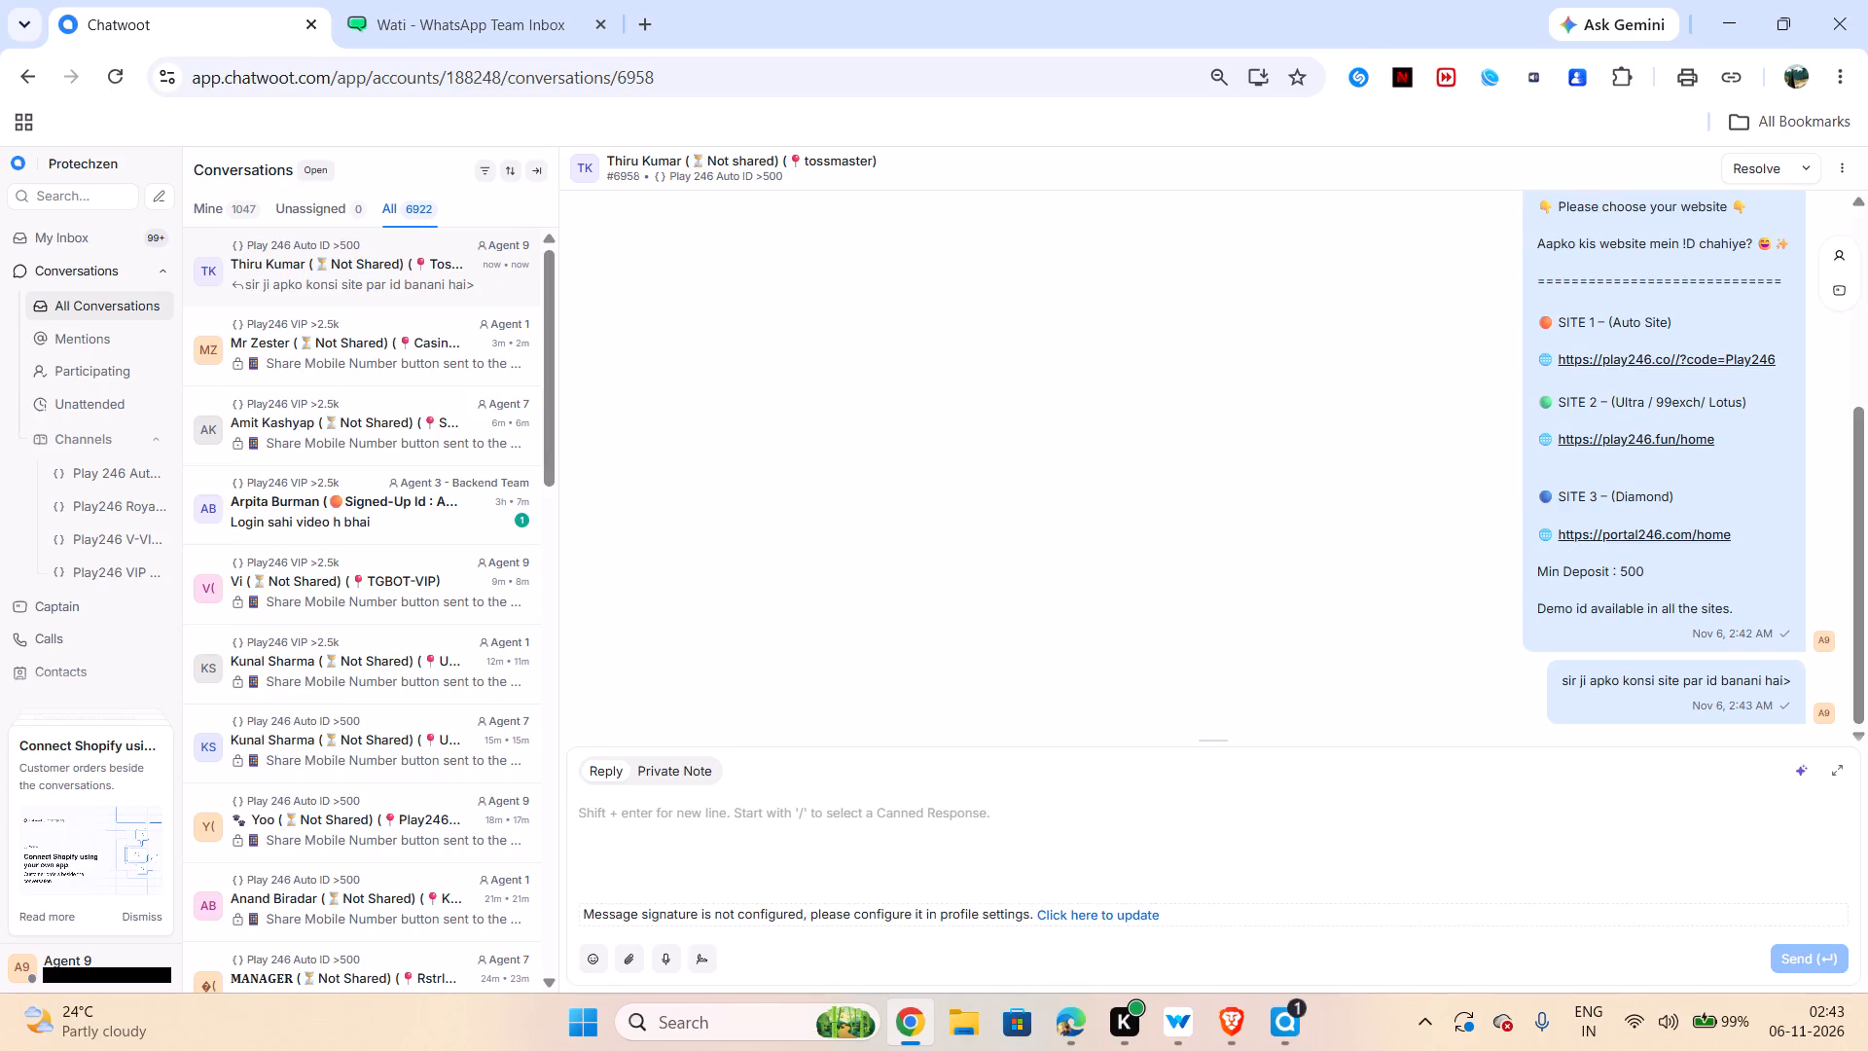
Send the "share number" canned response in conversation #6958.
type("/s")
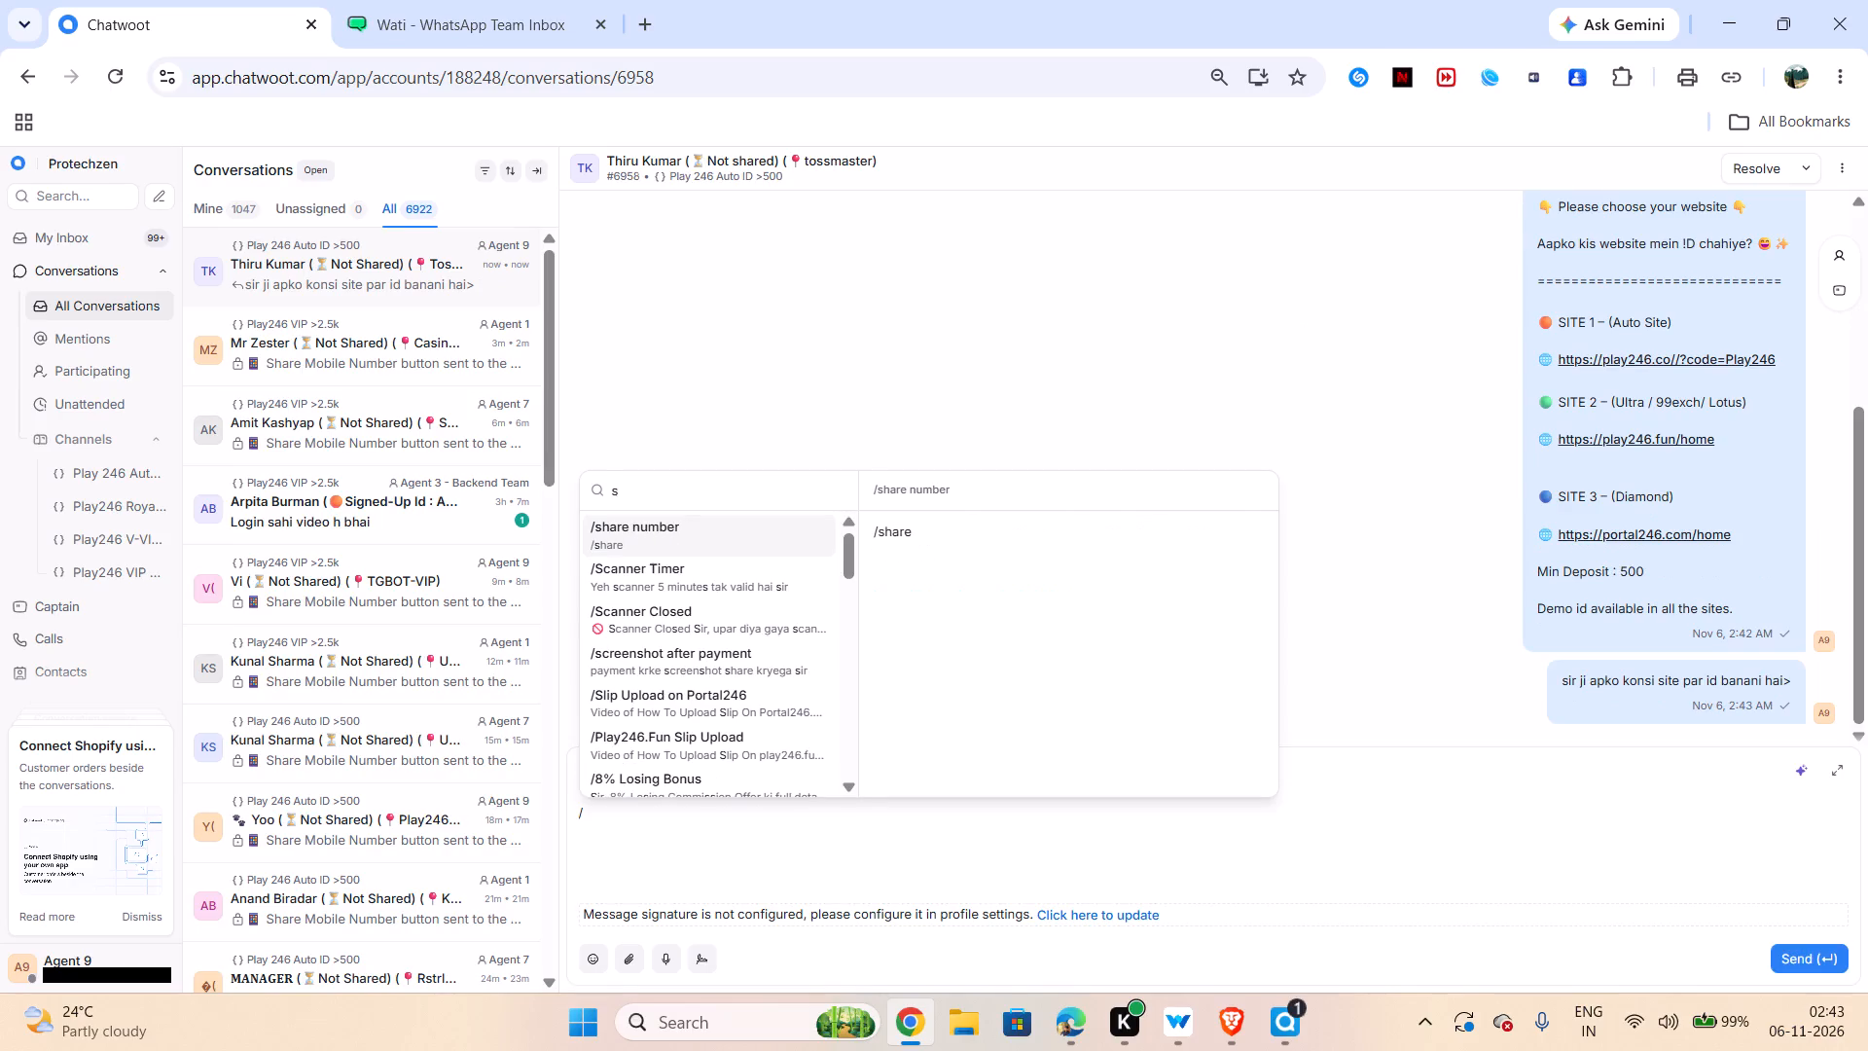
type("ha")
key("Return")
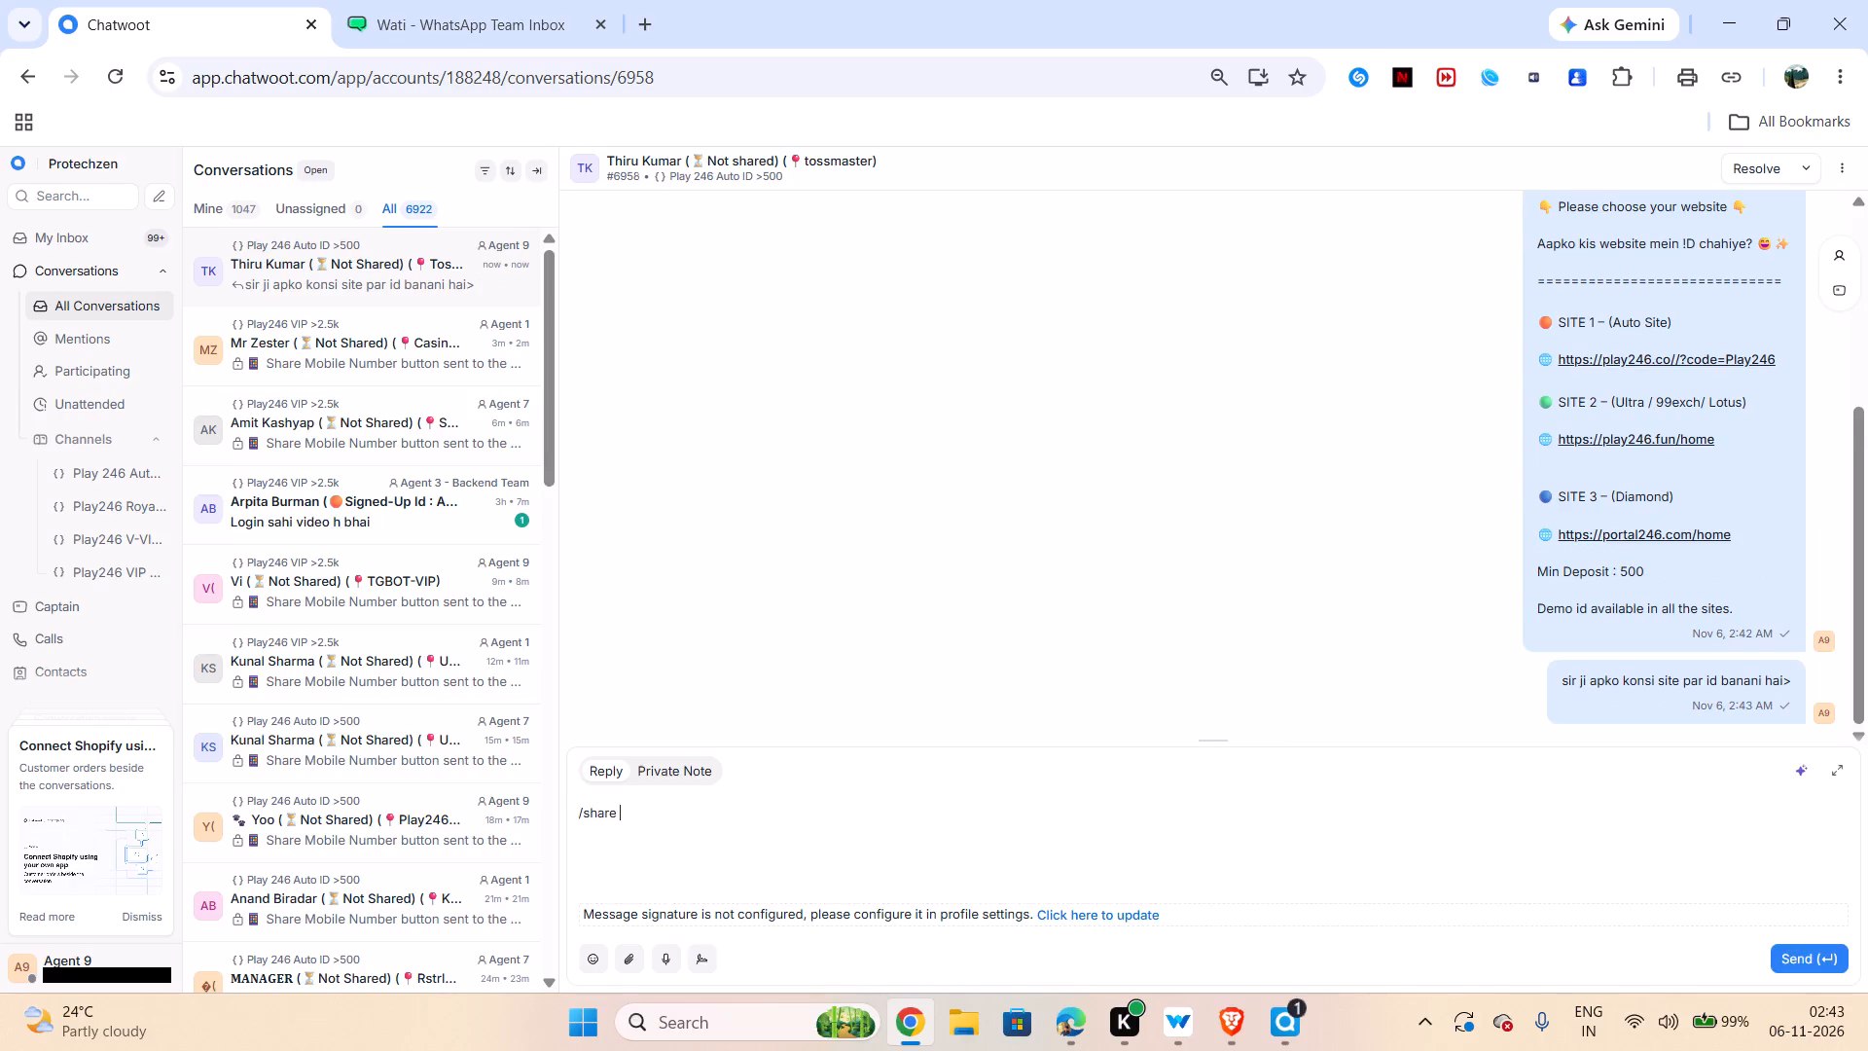
key("Return")
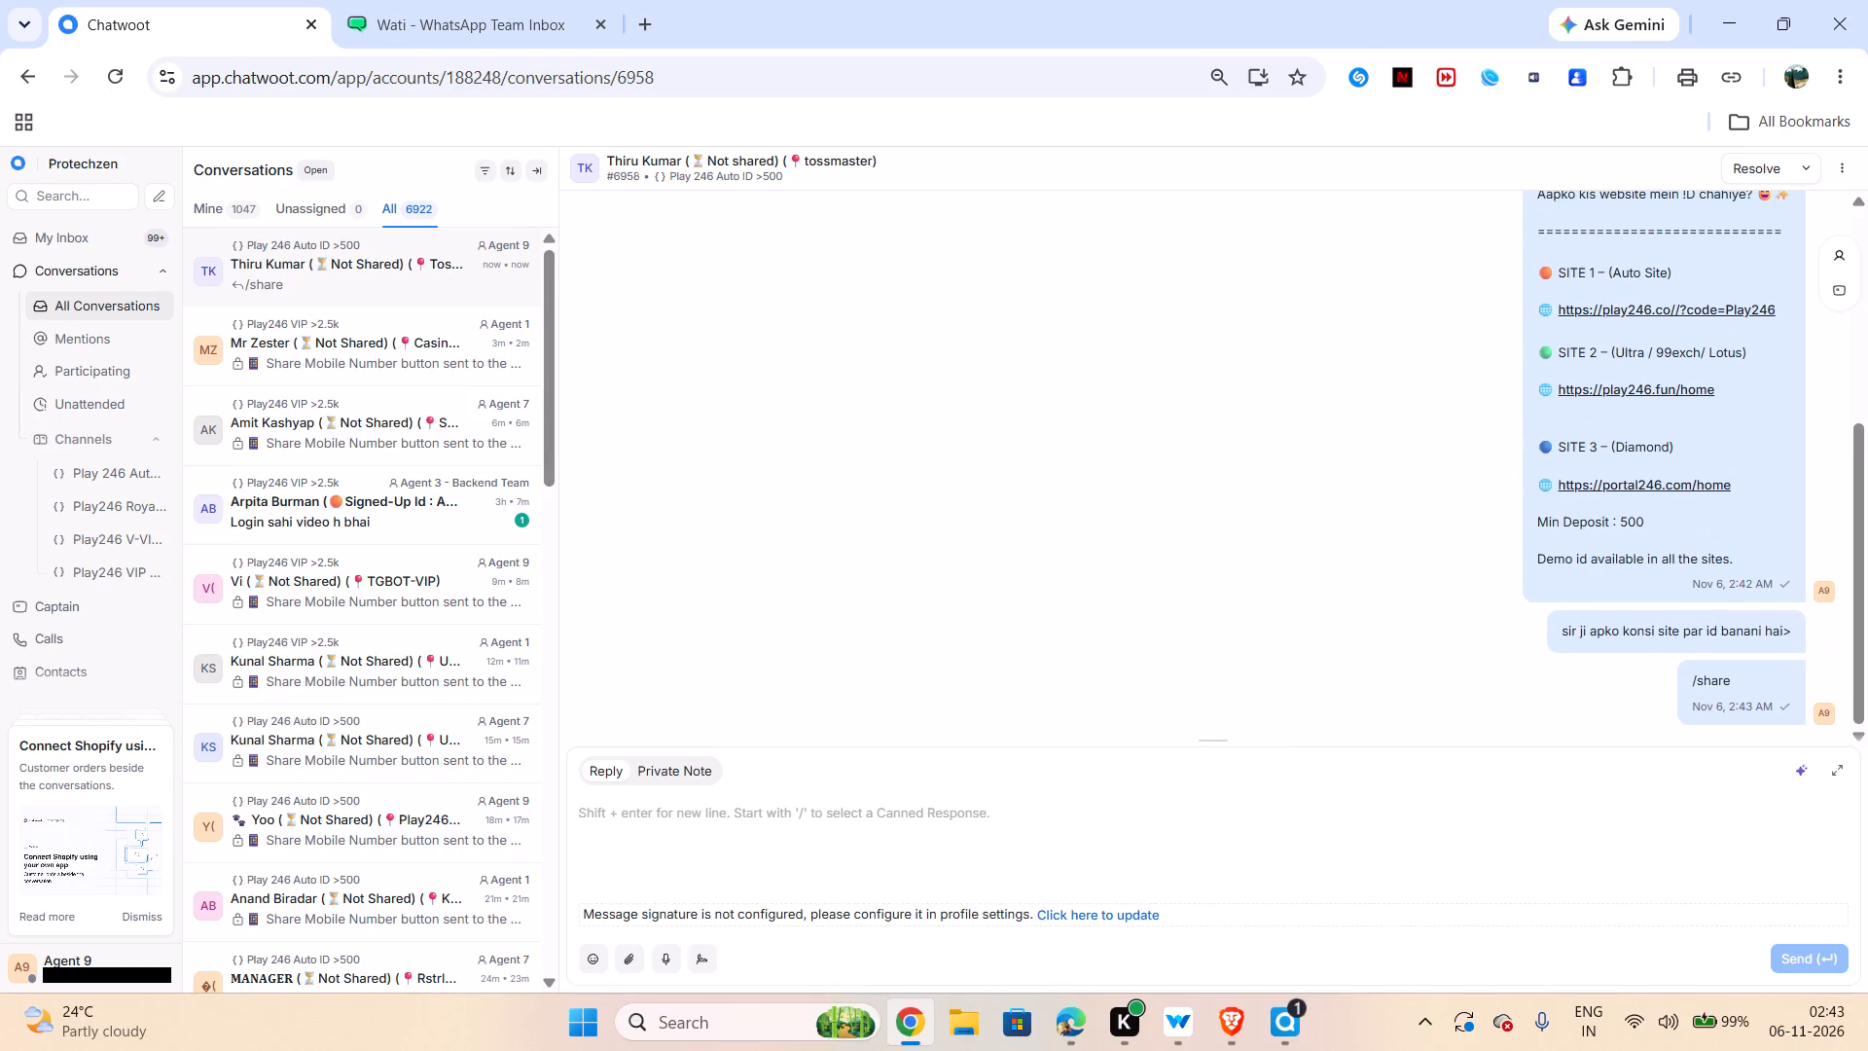
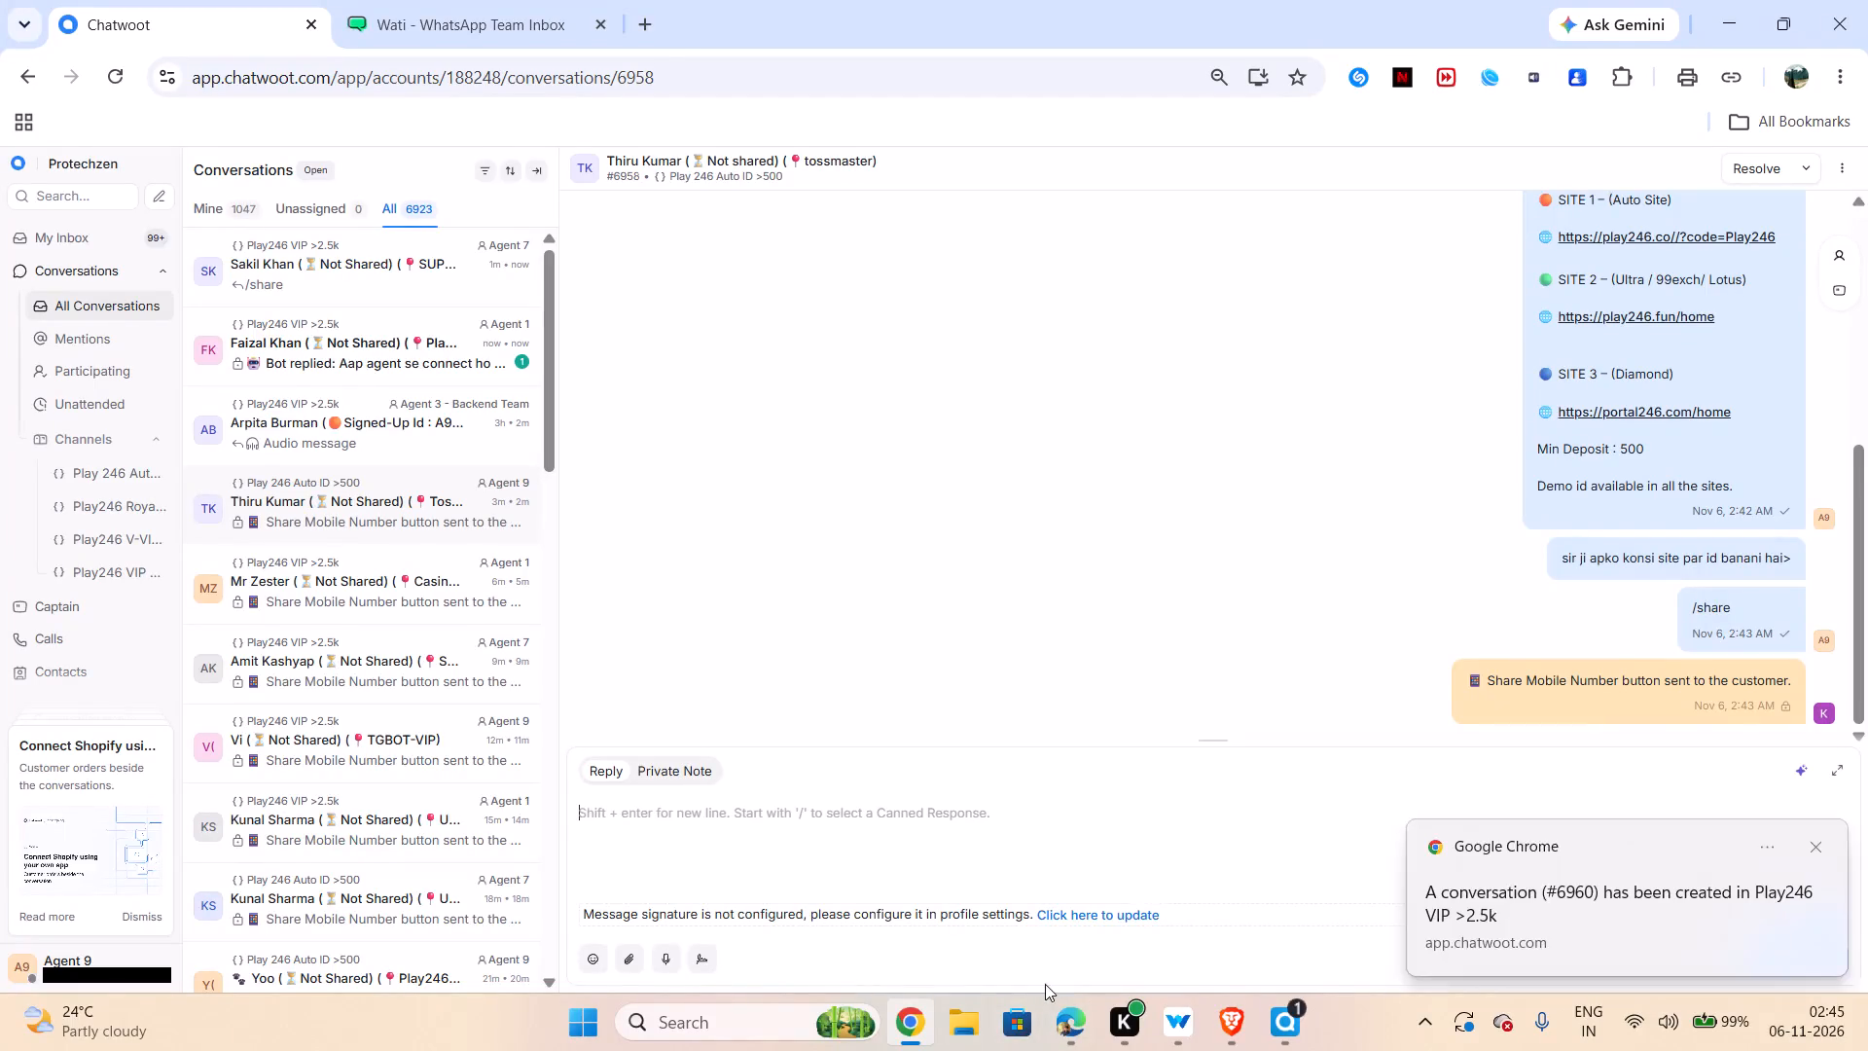
Copy the line "sir ji apko konsi site par id banani hai?" from Page 16 of Haroon Notes in Edge and return to Chatwoot.
left_click(1053, 1002)
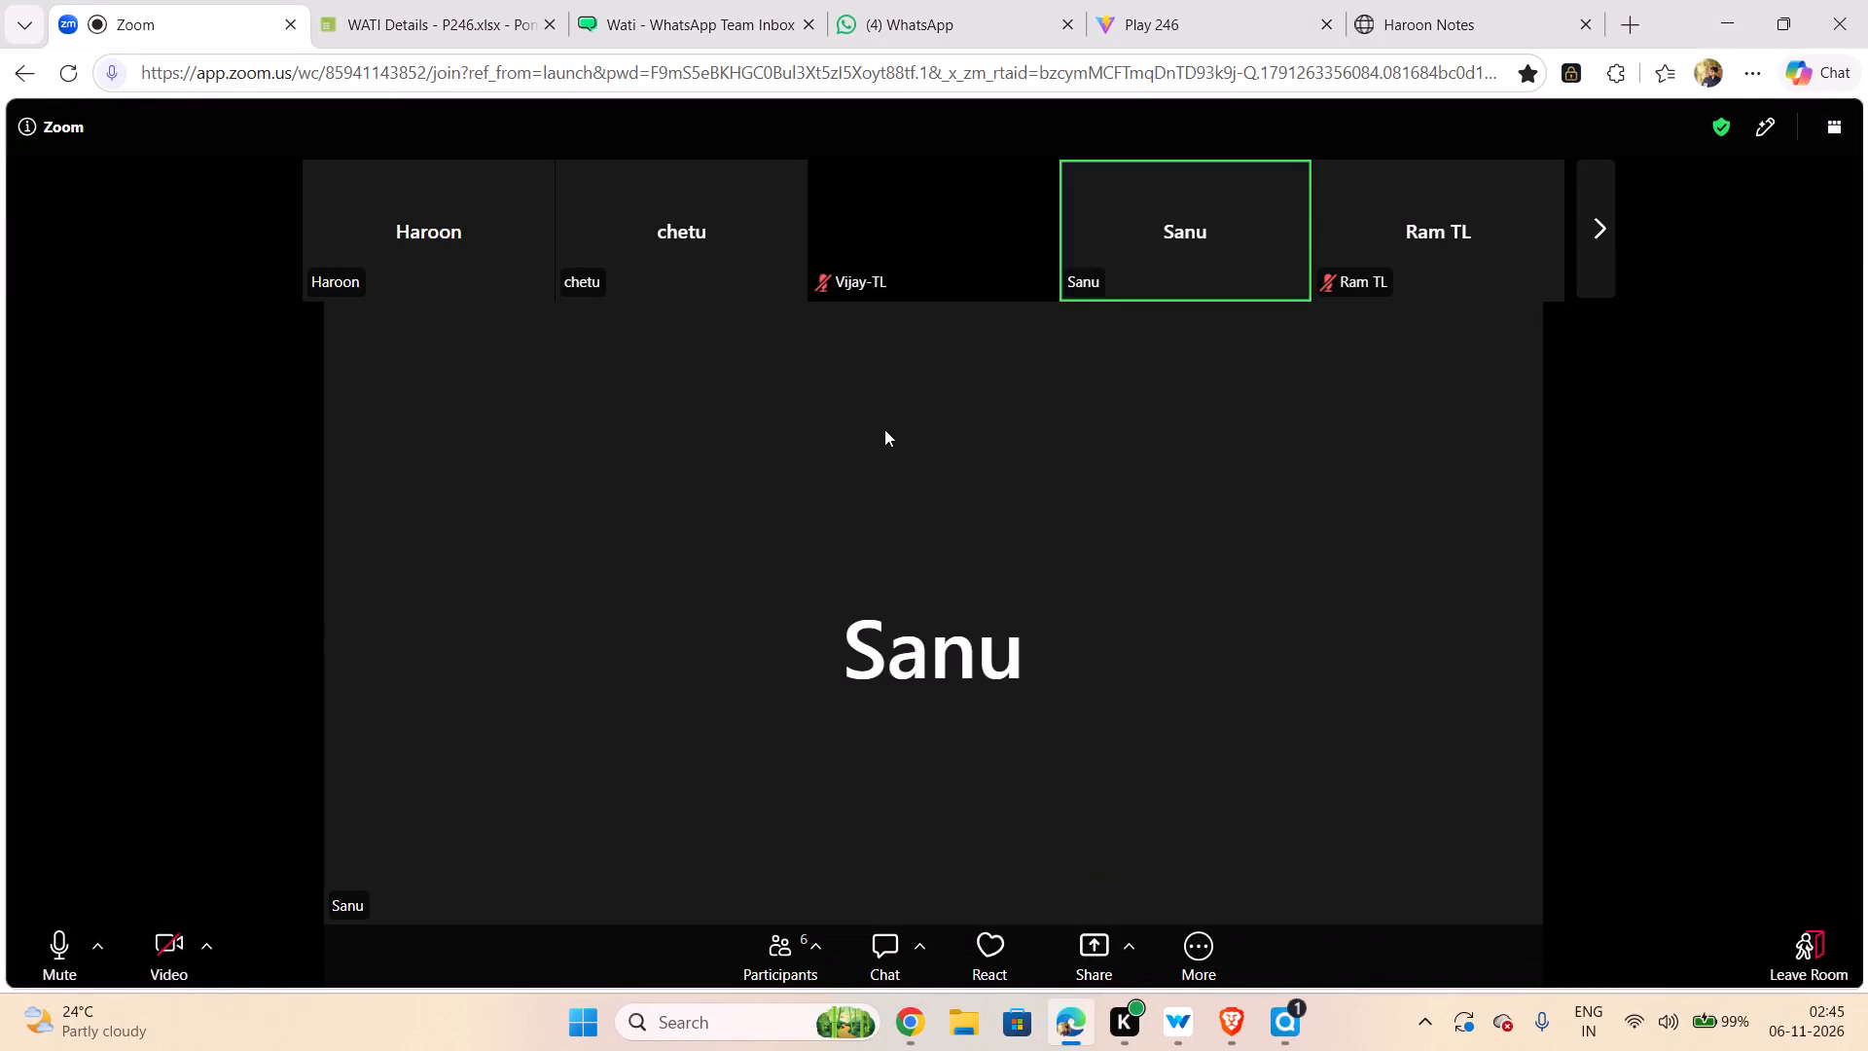
left_click(1420, 19)
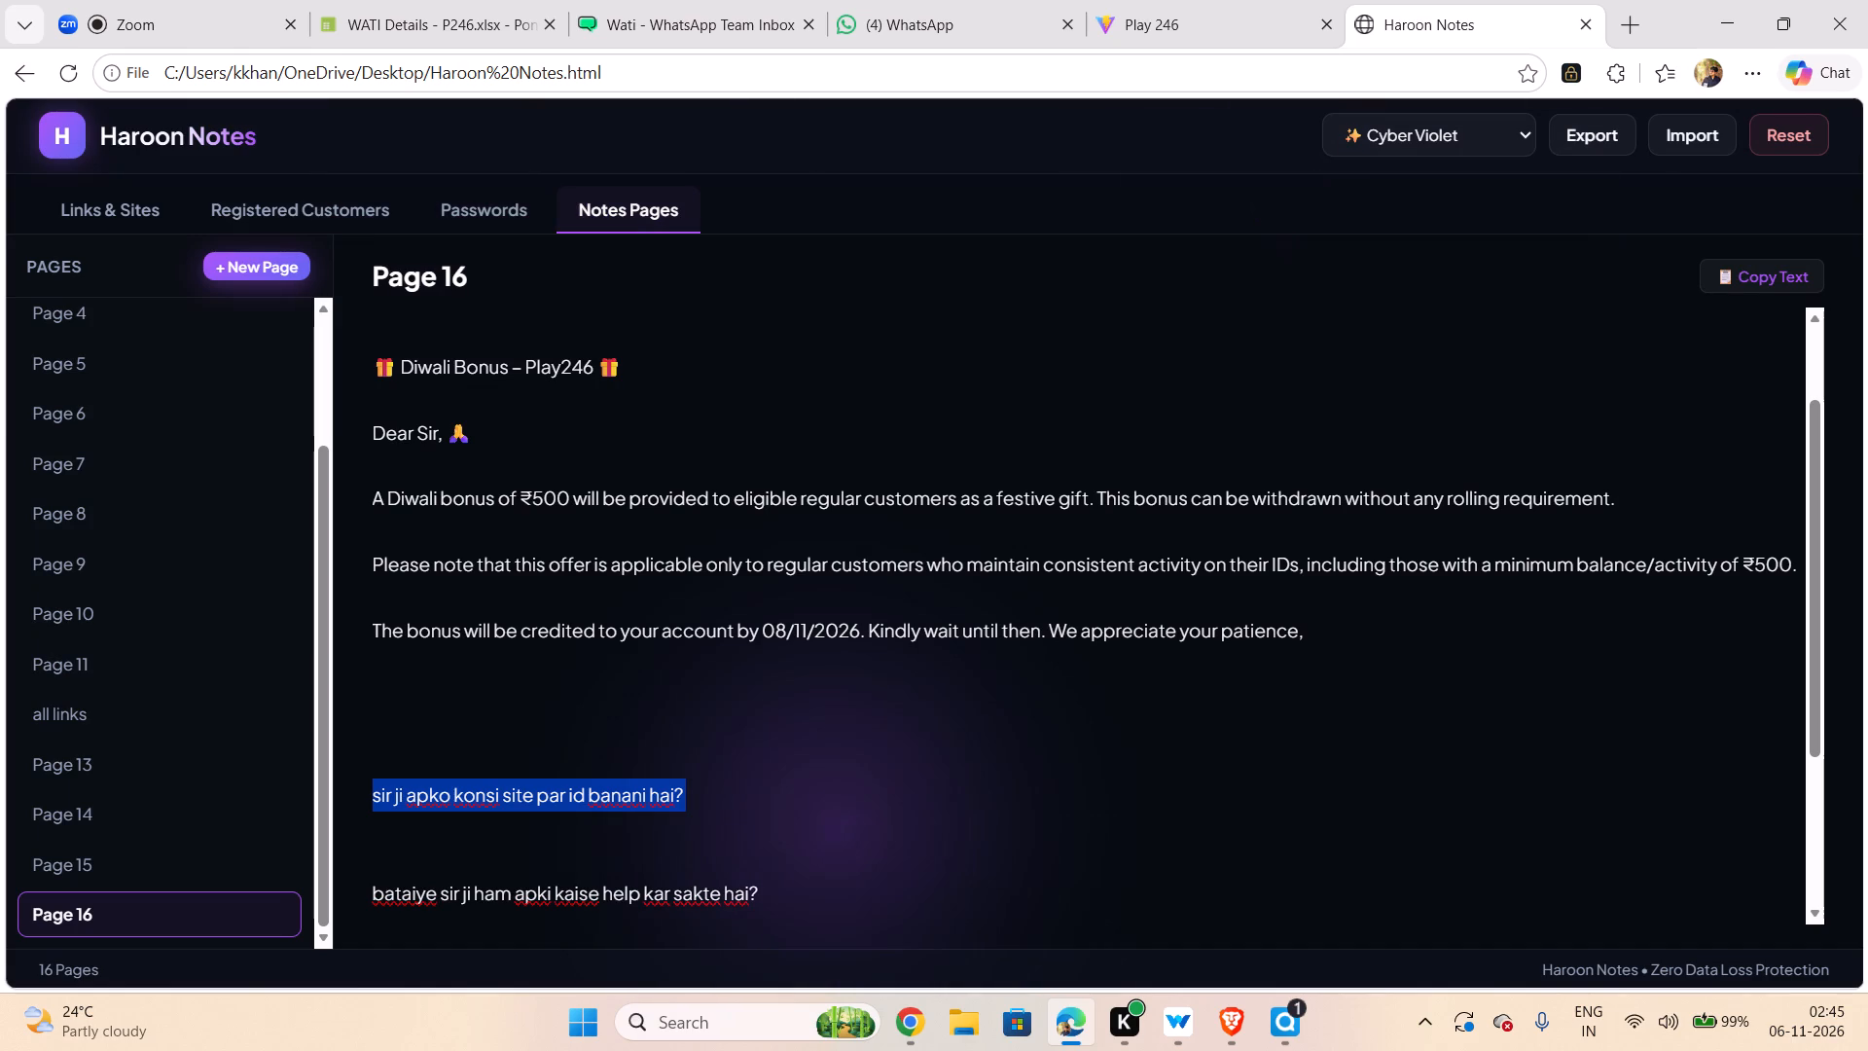
key("ctrl+c")
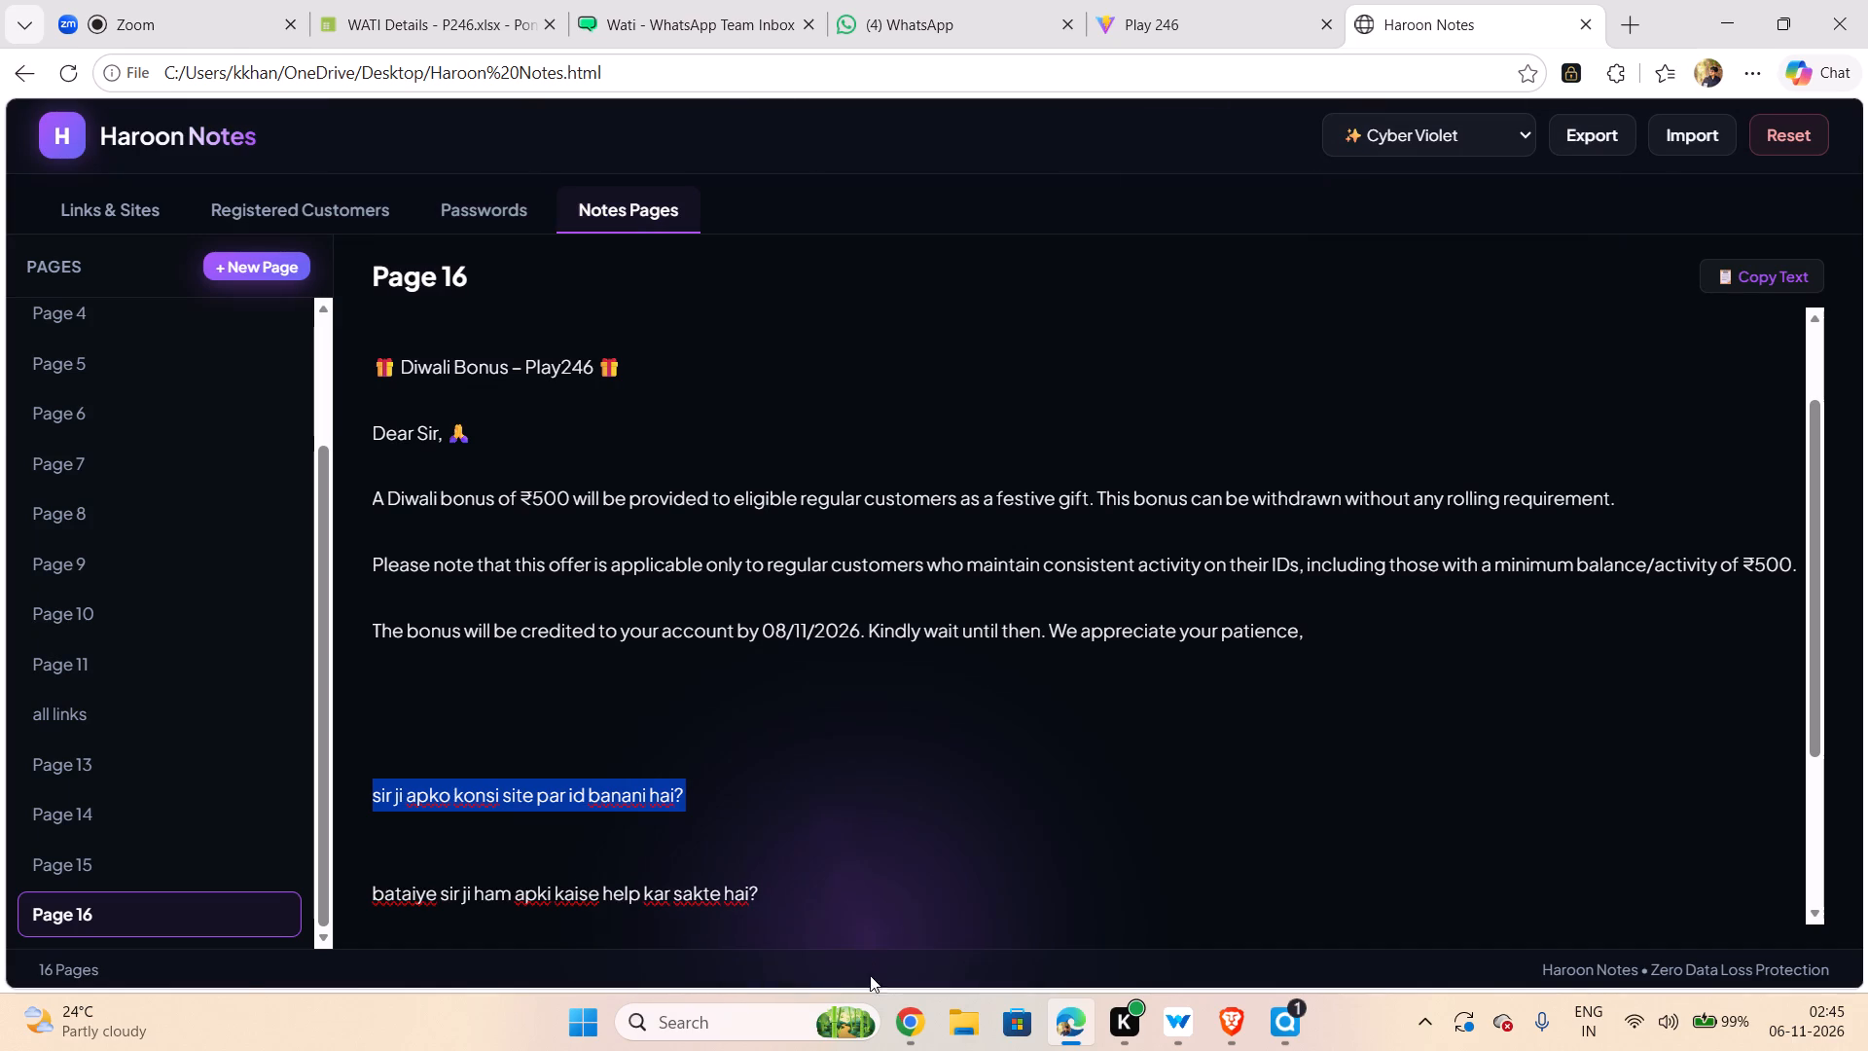
left_click(907, 1009)
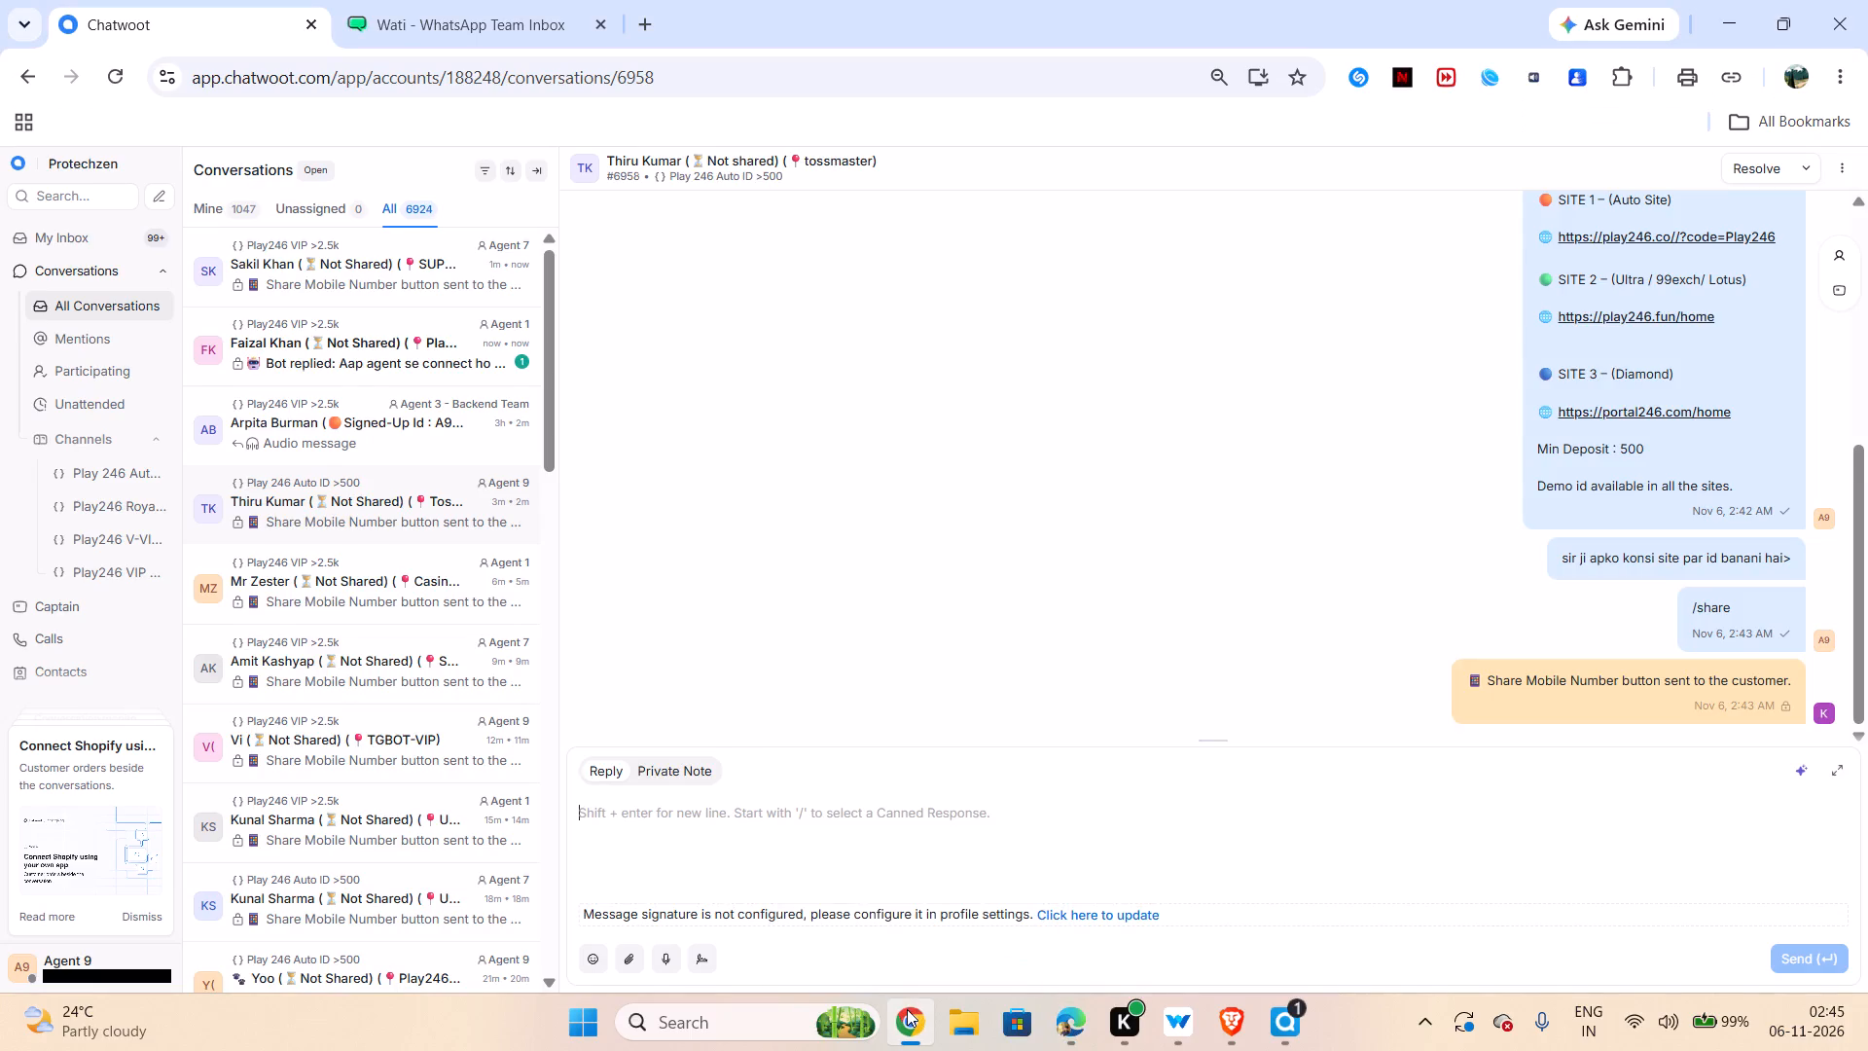